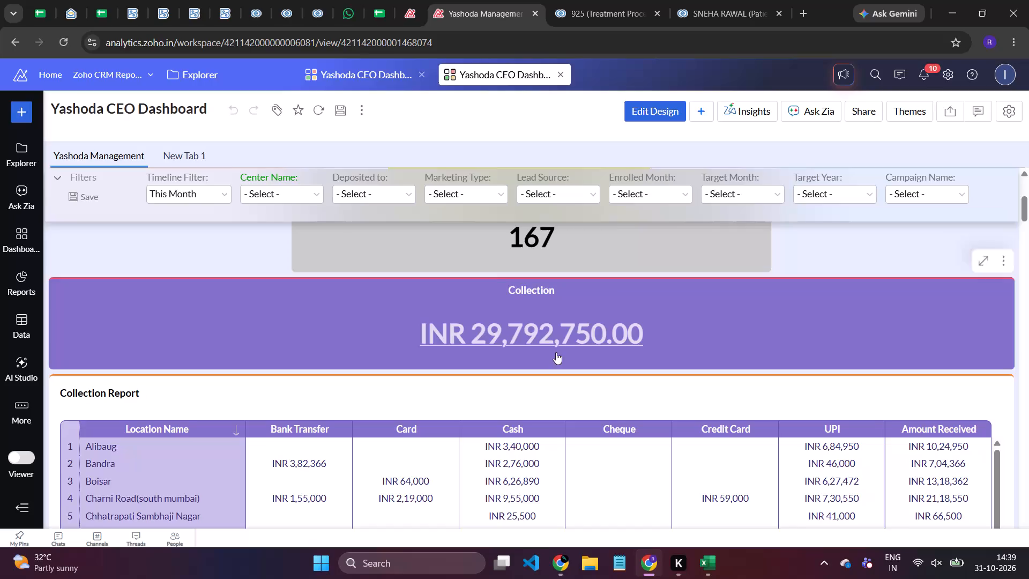
Switch to Excel and close the Stim Start _ Tigger _ OPU _ ET workbook, saving its changes.
click(715, 556)
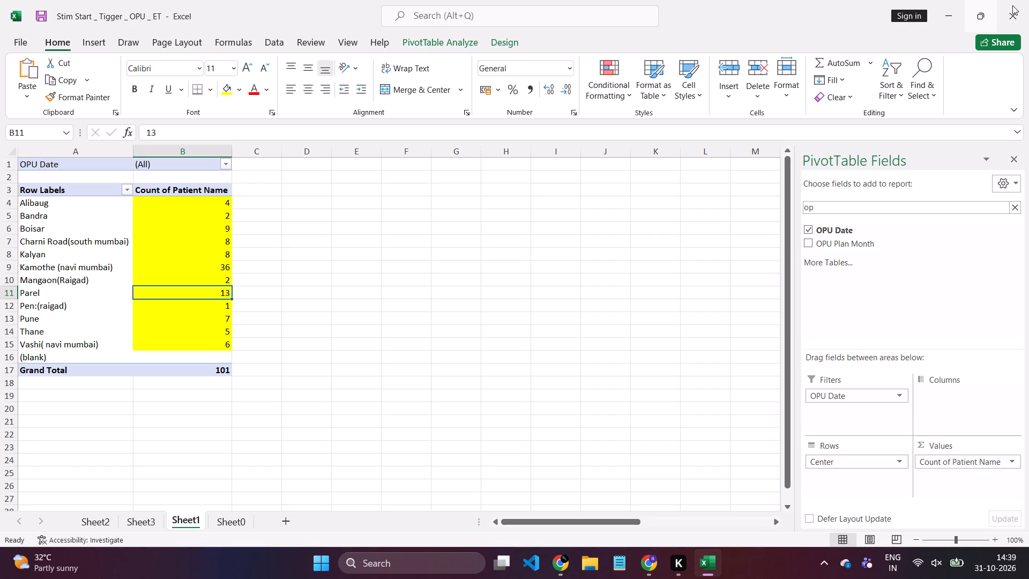
click(1013, 8)
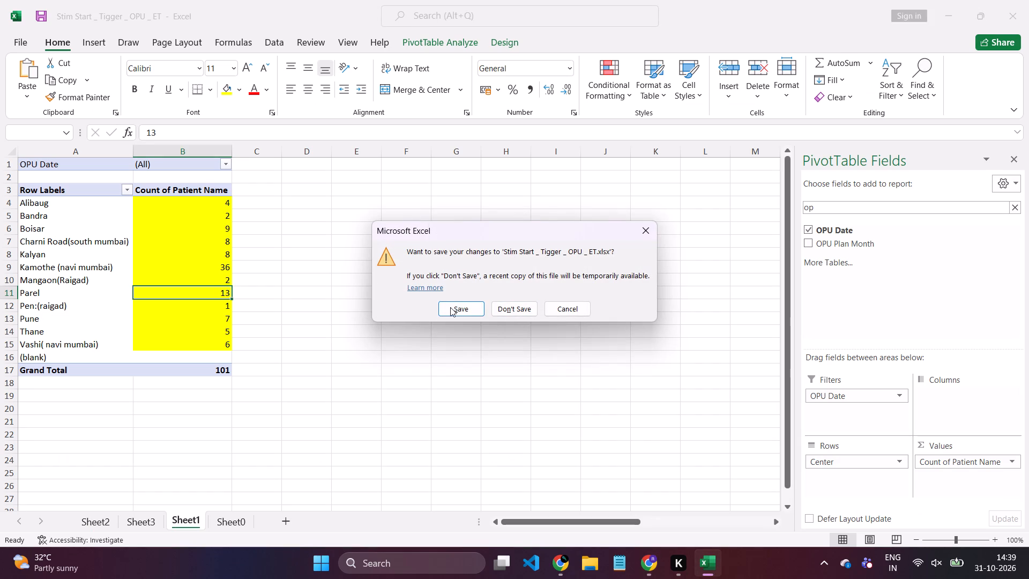
click(460, 307)
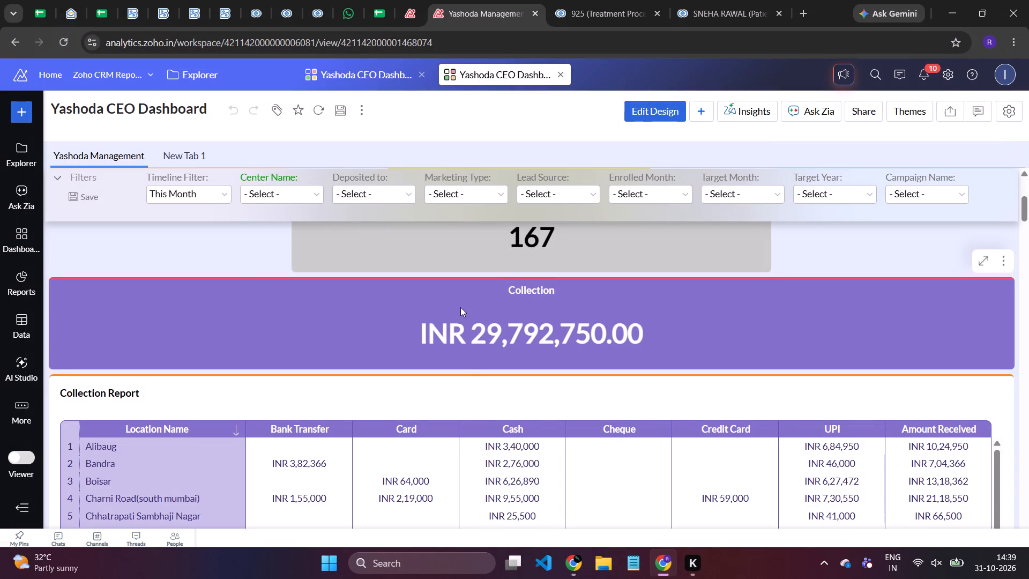
Launch Excel again and create a new blank workbook.
click(435, 562)
text(ex)
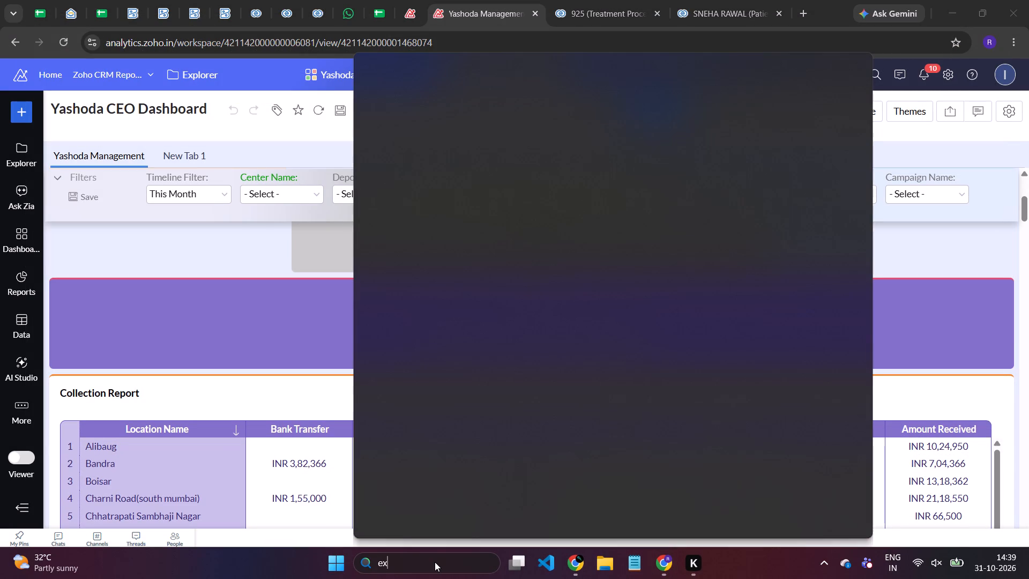
click(477, 144)
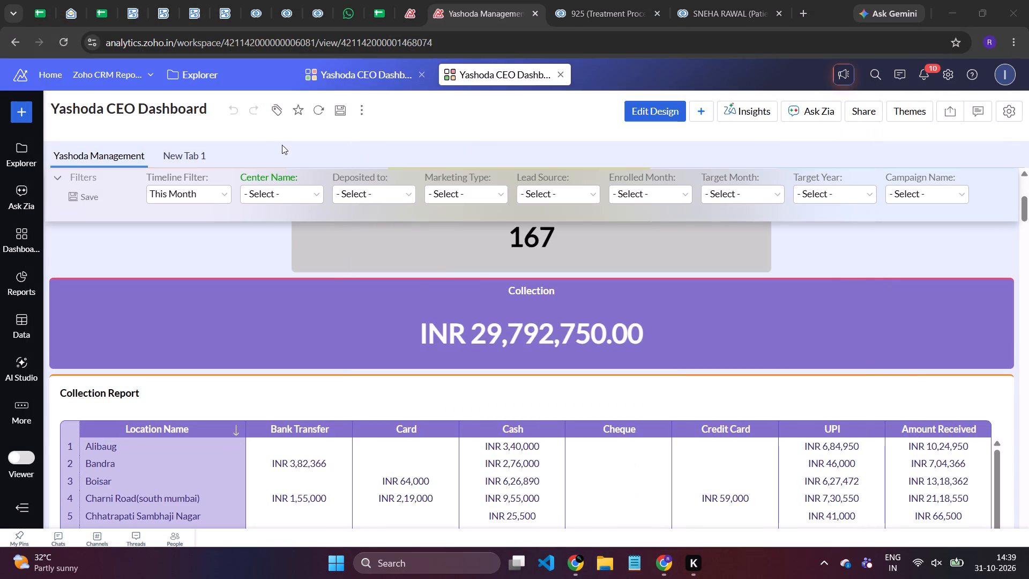
click(193, 152)
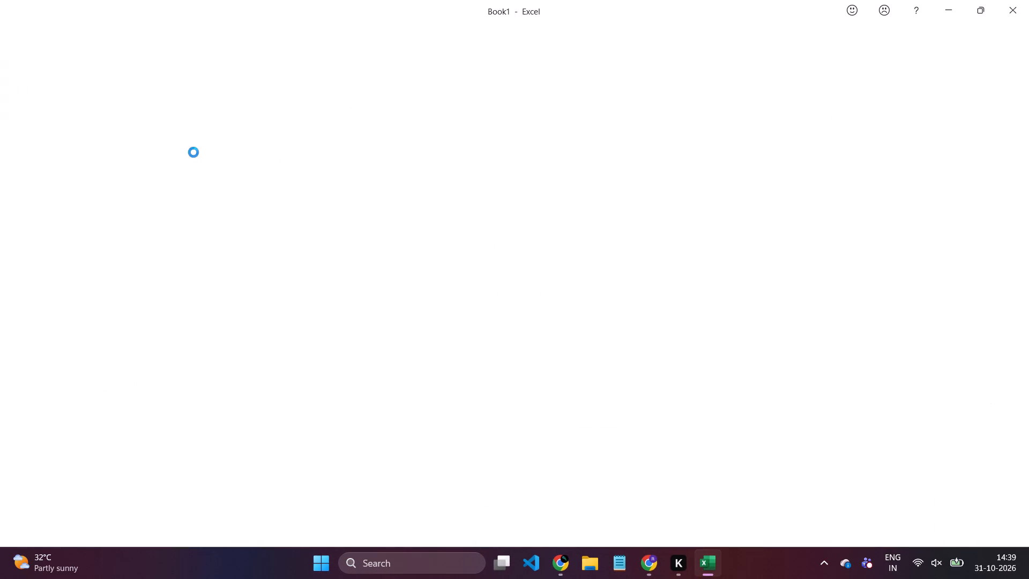
Enter the headers Center in A3 and New Visit in B3.
click(46, 188)
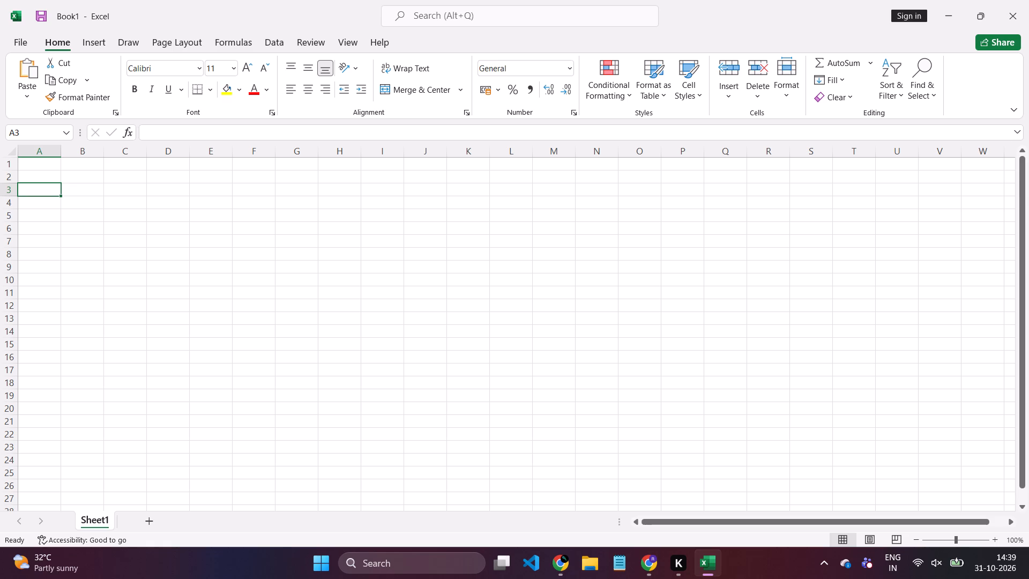
text(Center)
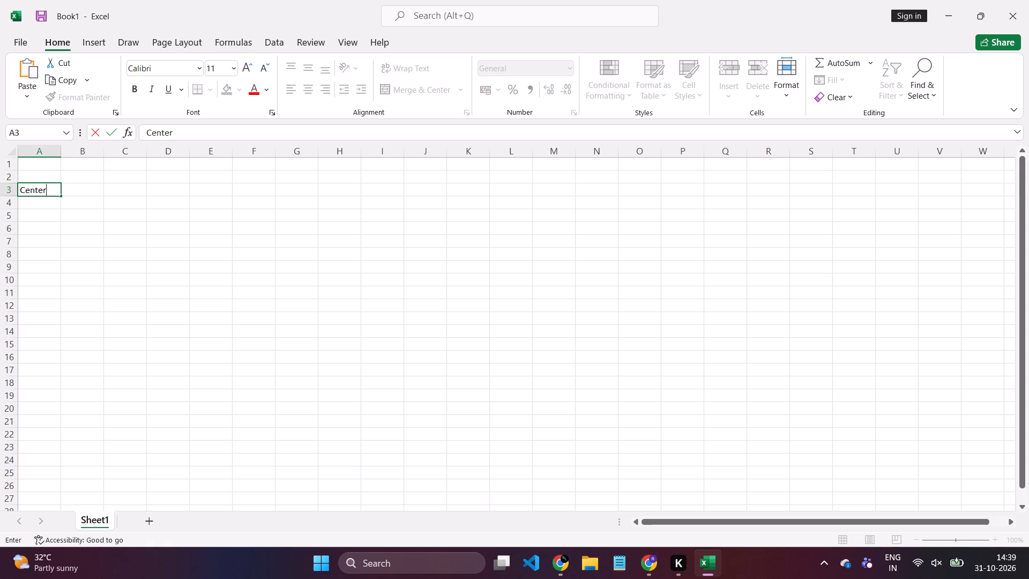
key(Right)
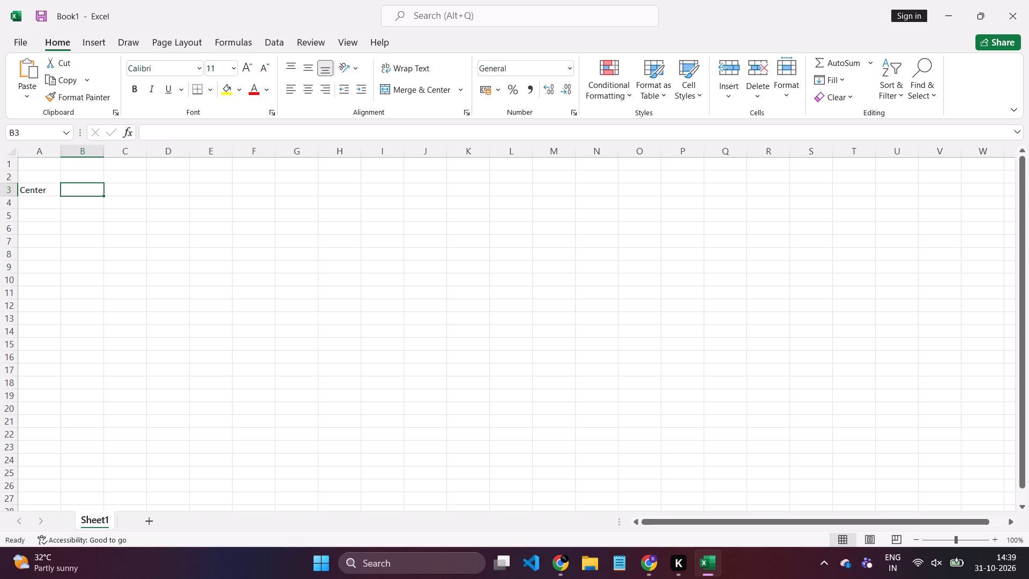
text(NW)
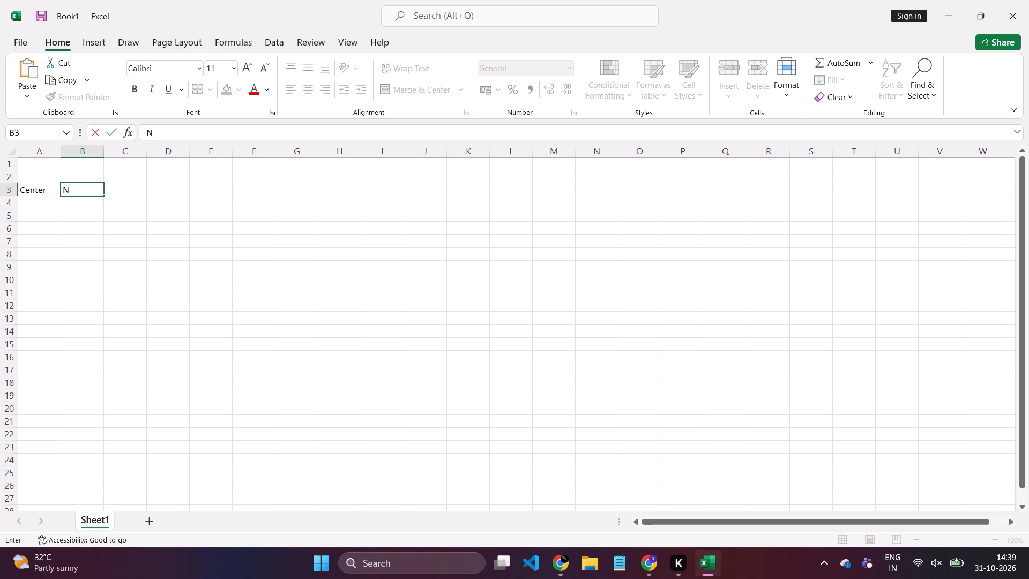
key(BackSpace)
text(we)
key(BackSpace)
key(BackSpace)
text(er)
key(BackSpace)
text(ew)
key(BackSpace)
key(BackSpace)
text(w Visit)
key(Right)
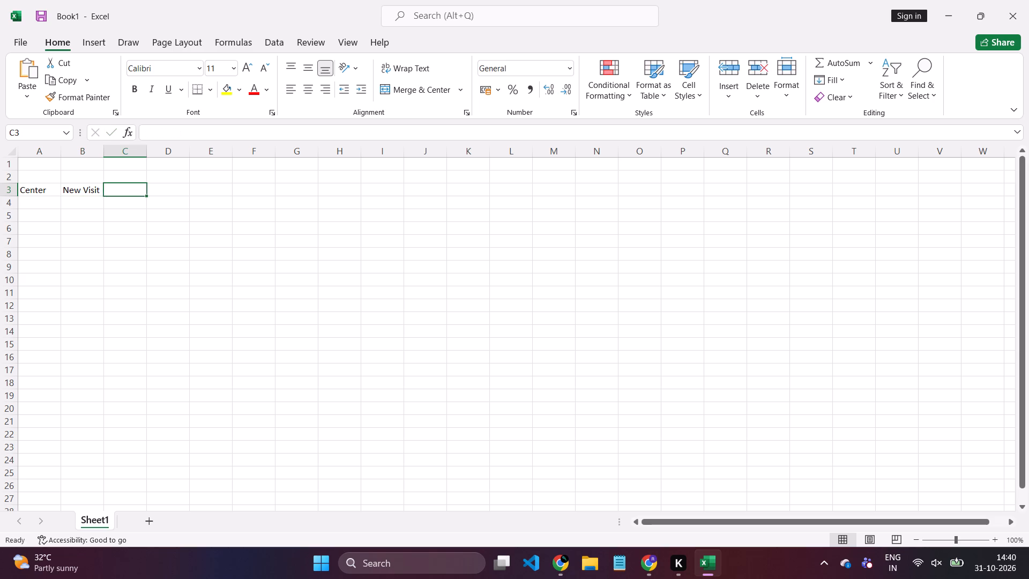
Continue the header row with IVF advise in C3, Booking in D3 and ET Done in E3.
text(IVF advise)
key(Right)
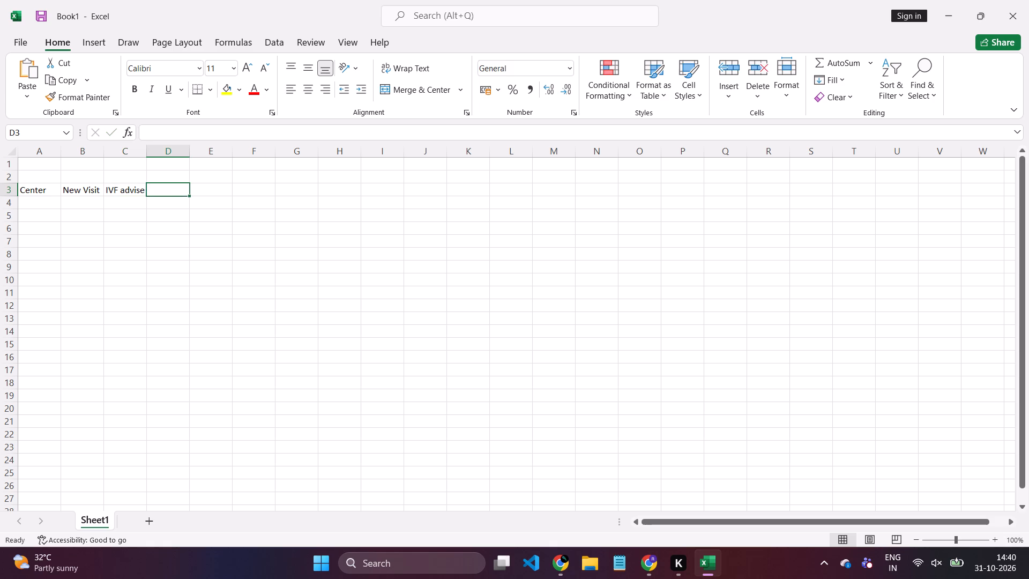
key(shift+b)
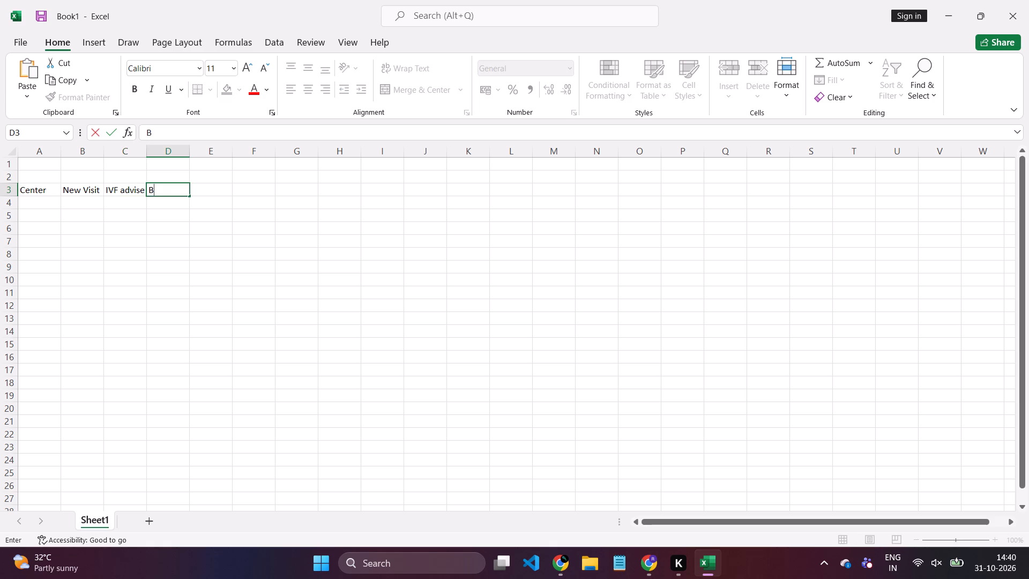
text(ooking)
key(Right)
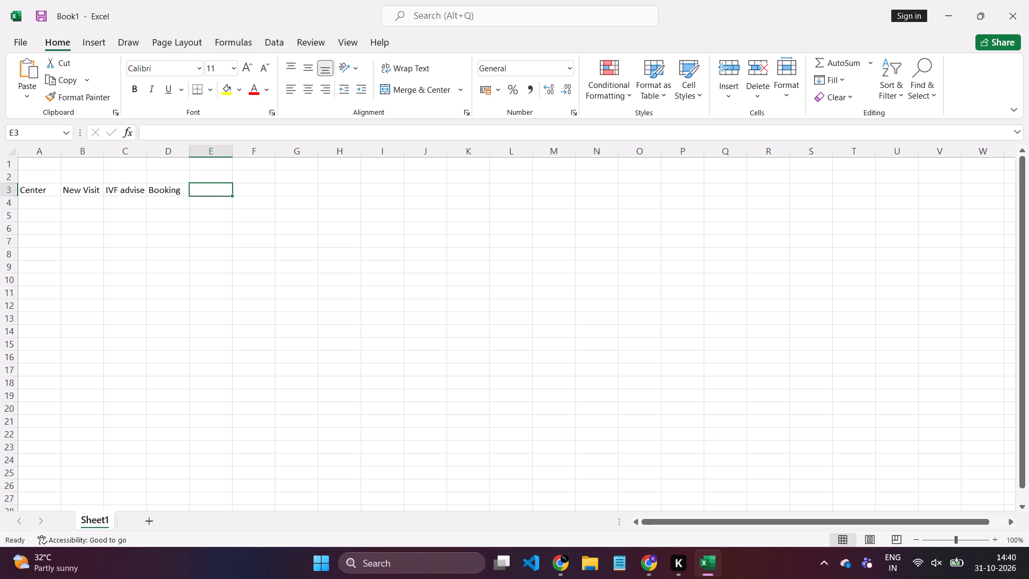
text(Stim)
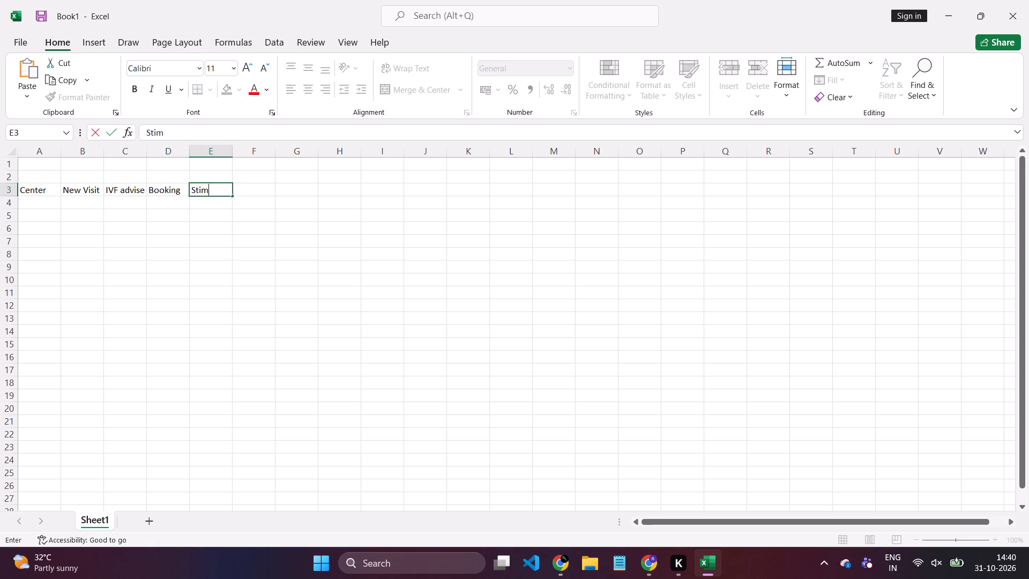
key(BackSpace)
key(BackSpace)
key(BackSpace)
key(BackSpace)
text(ET)
key(space)
text(Done)
key(Right)
Complete the header row with OPU Done in F3 and Collection in G3.
text(OPU)
key(space)
text(Done)
key(Right)
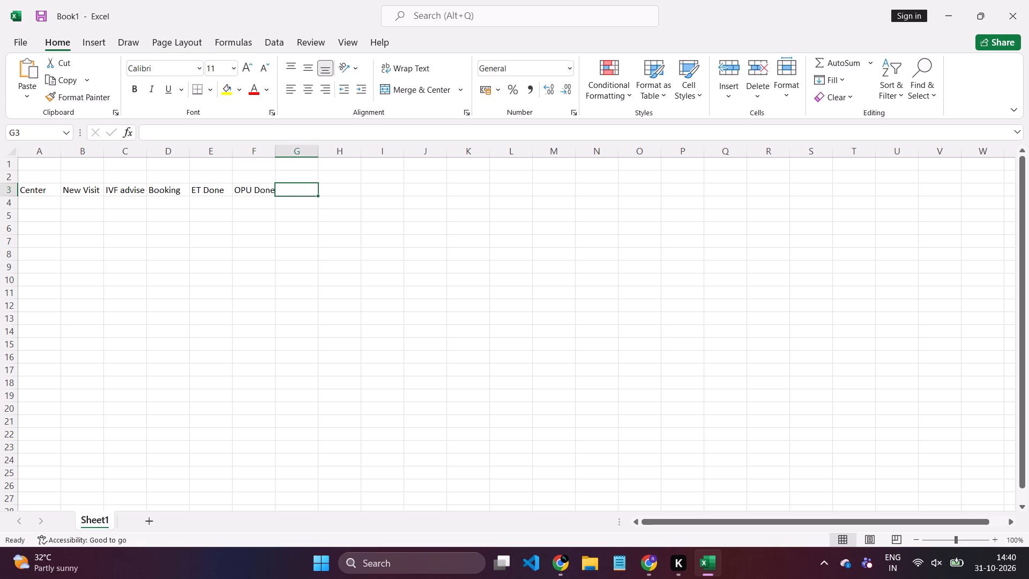
text(Collection)
key(Return)
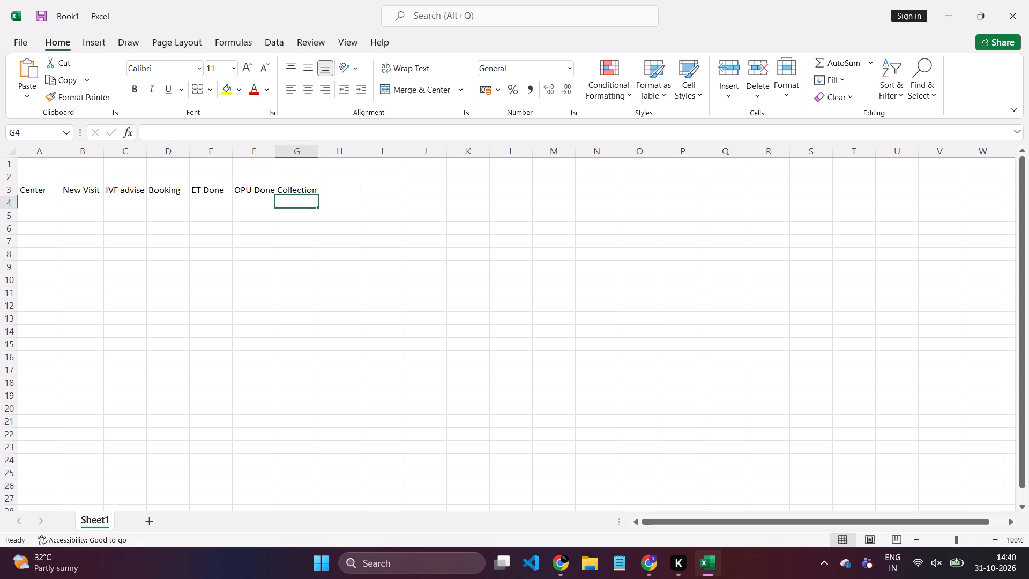
Widen all columns of the sheet to one equal width that leaves room around every header.
click(11, 154)
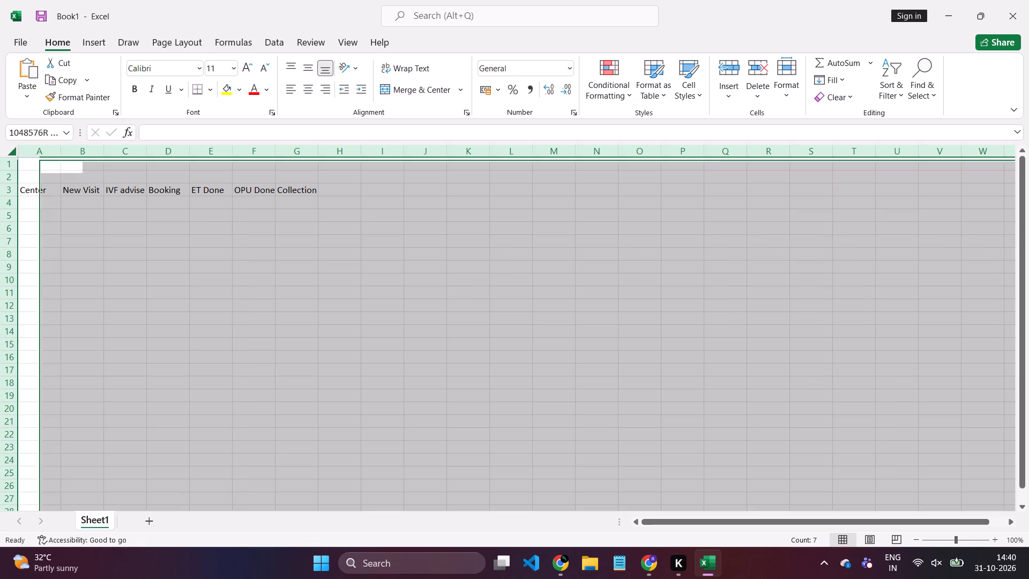
double_click(59, 153)
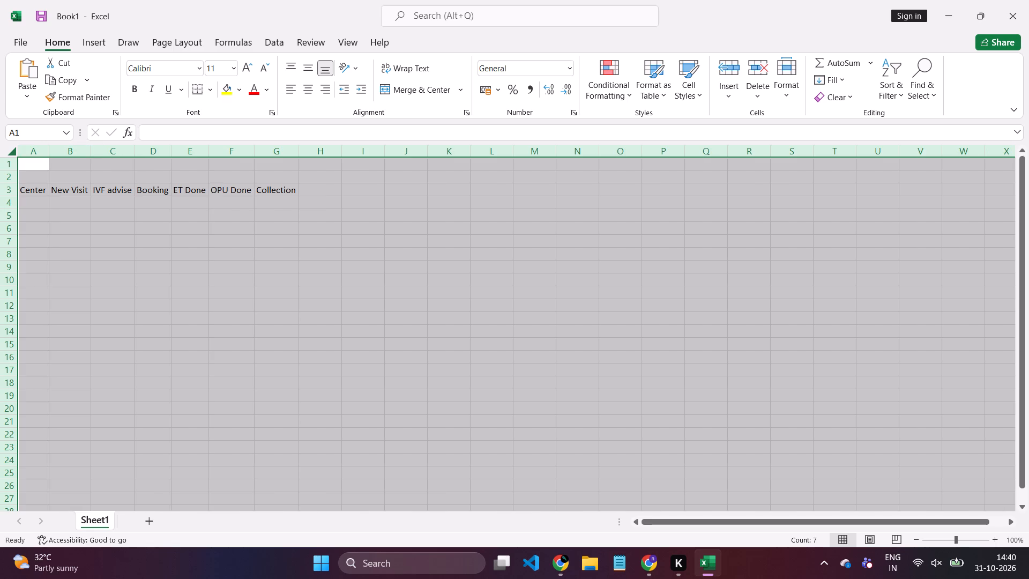
drag(49, 152, 59, 151)
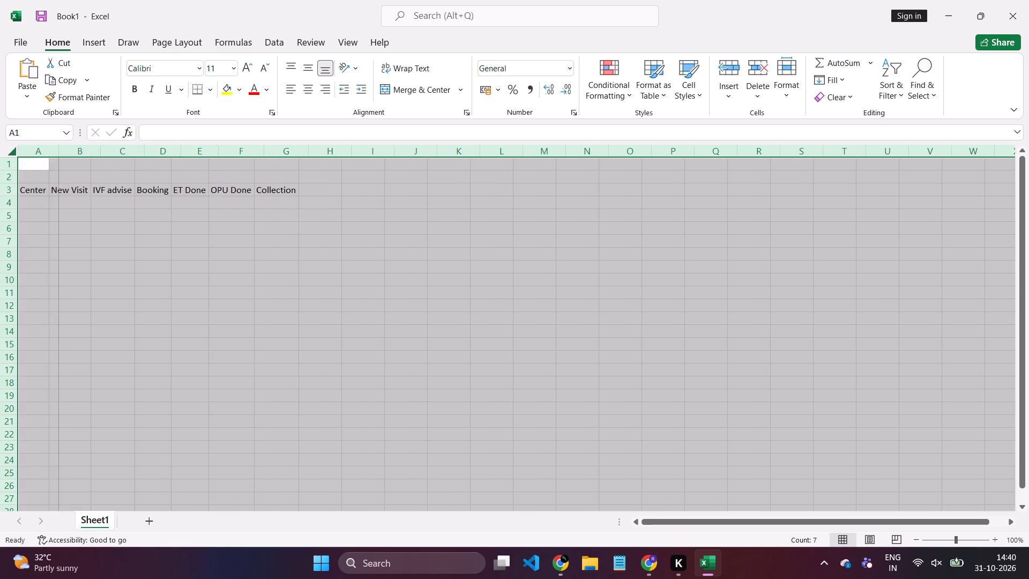
drag(98, 152, 101, 152)
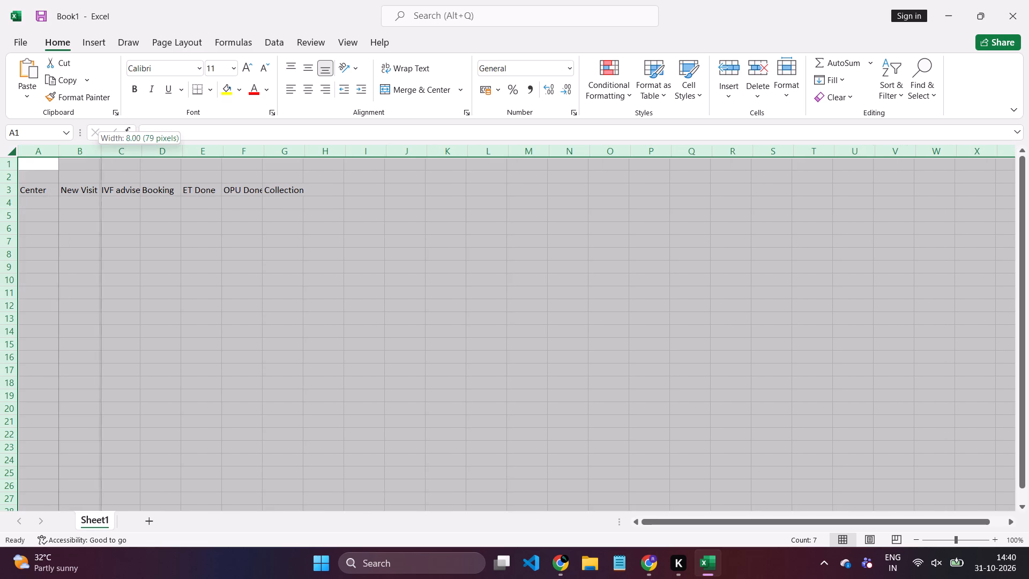
drag(101, 152, 106, 152)
drag(165, 152, 174, 152)
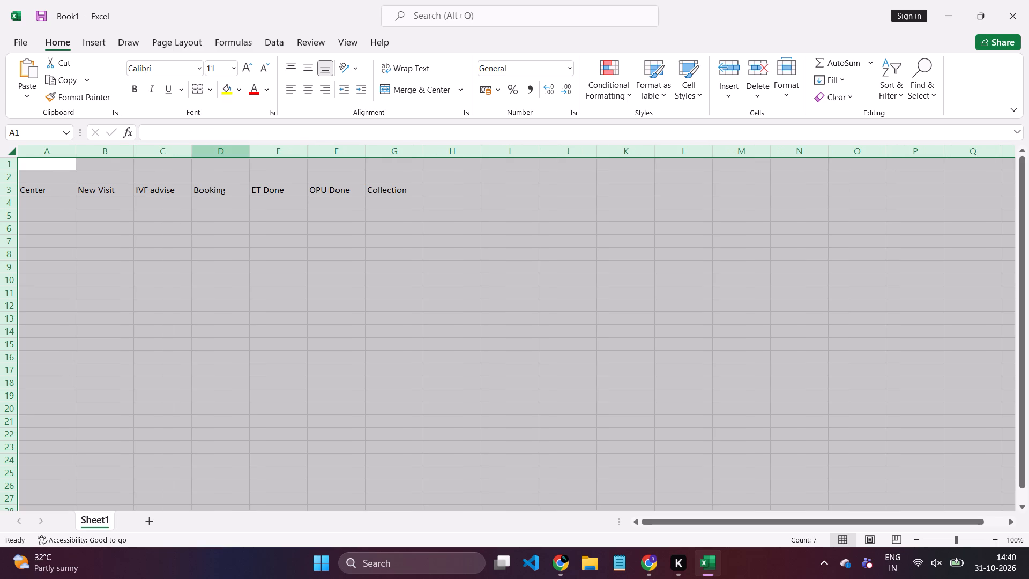
click(248, 150)
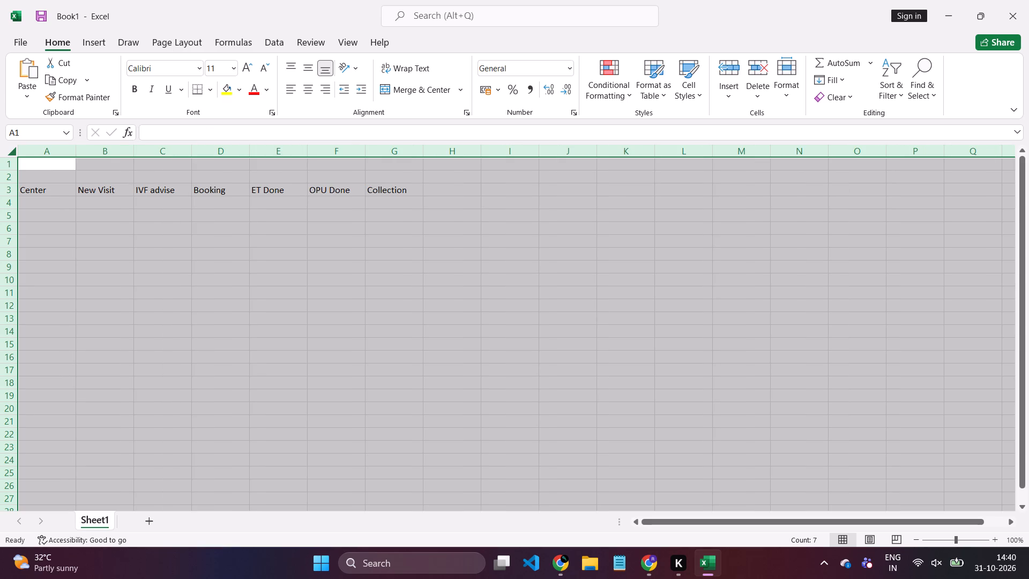
click(319, 289)
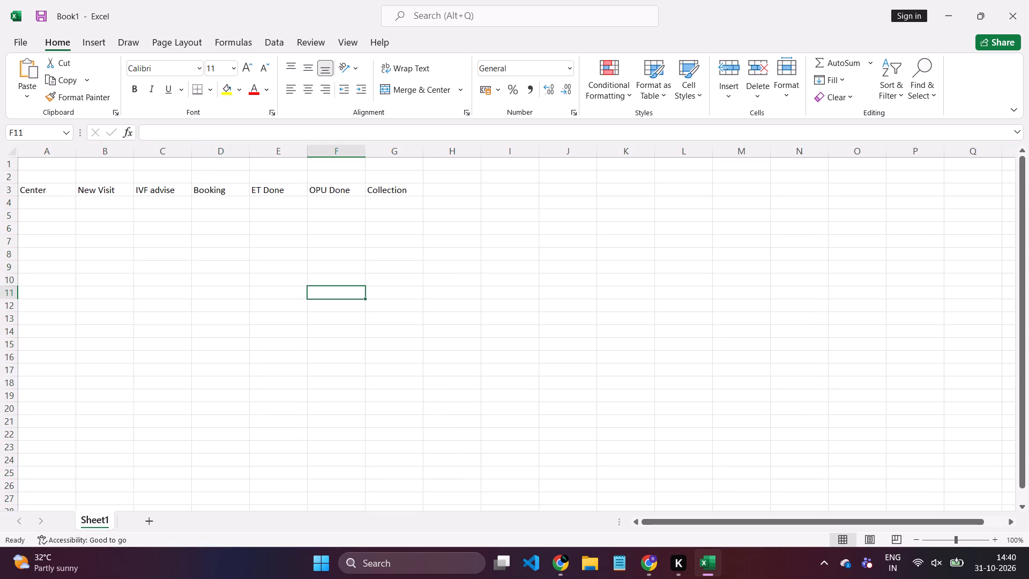
Center-align the contents of the whole sheet horizontally.
click(6, 151)
click(305, 88)
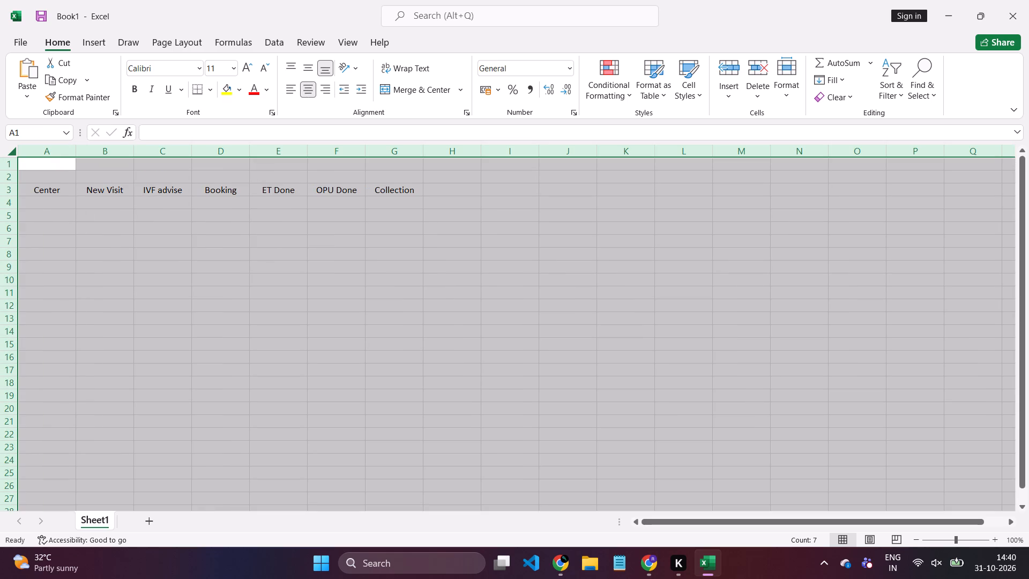
click(348, 270)
click(167, 220)
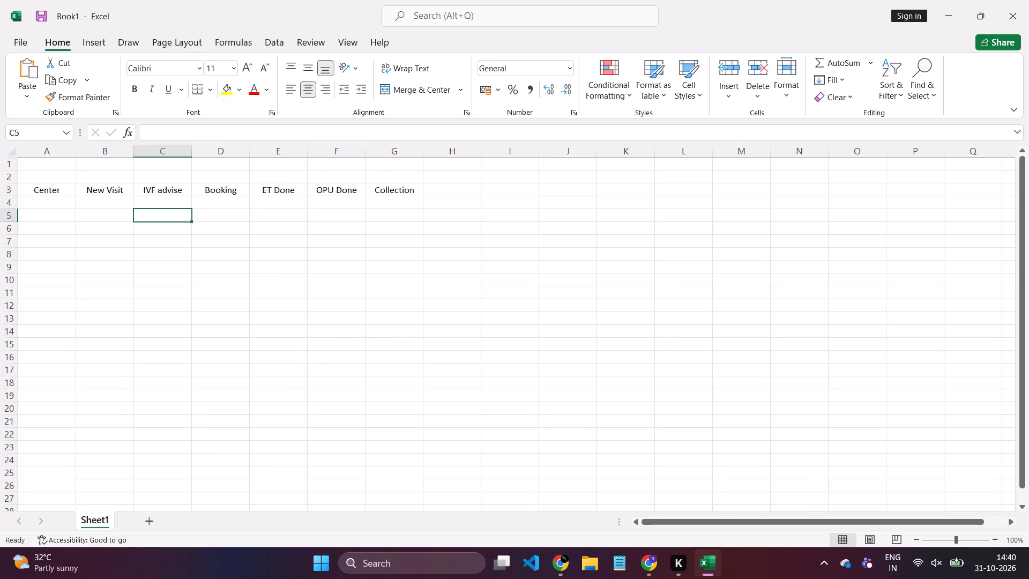
Fill the header cells A3:G3 with a light green theme color.
drag(41, 190, 393, 199)
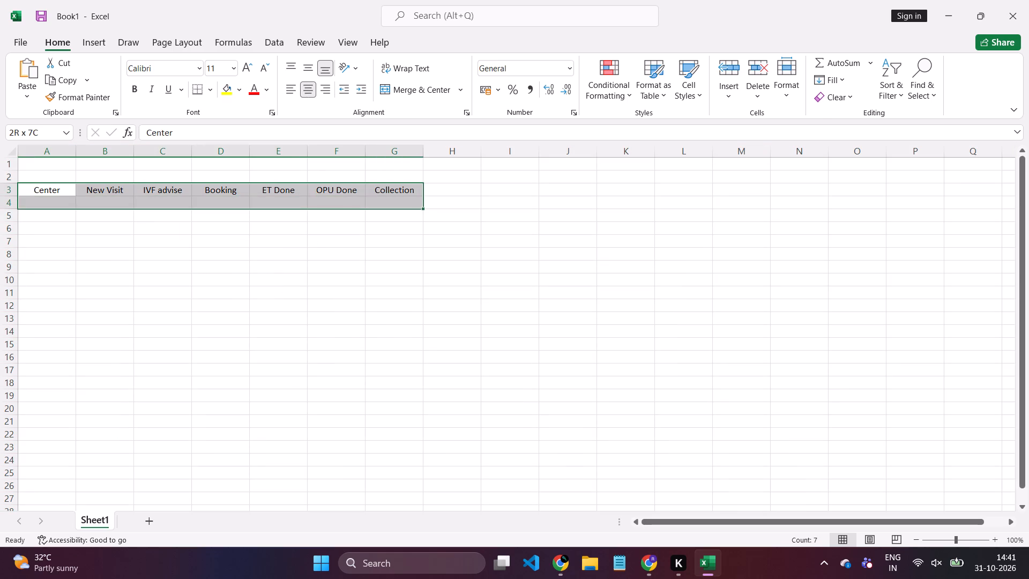
drag(393, 199, 400, 191)
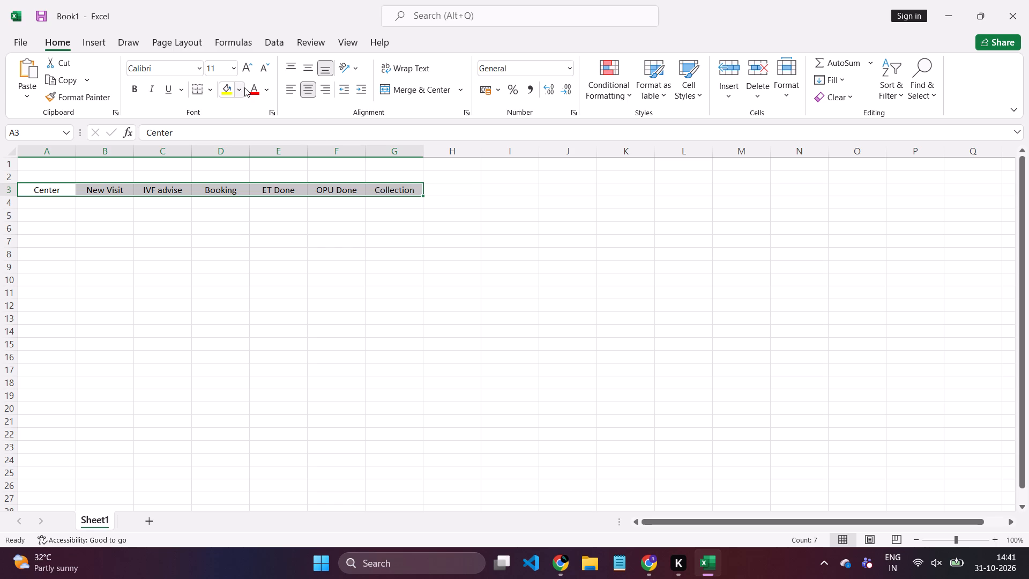
click(244, 87)
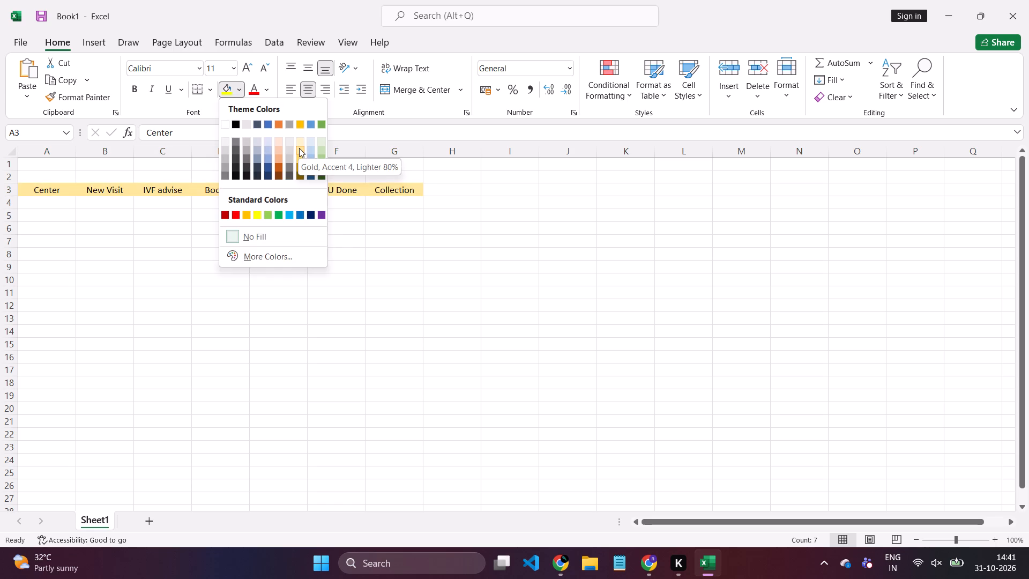
click(298, 144)
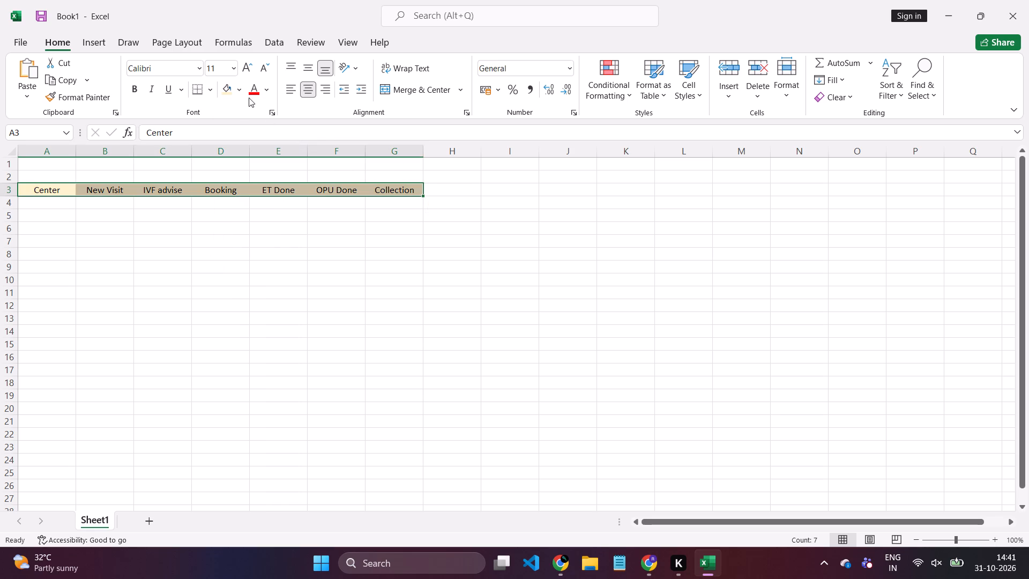
click(242, 93)
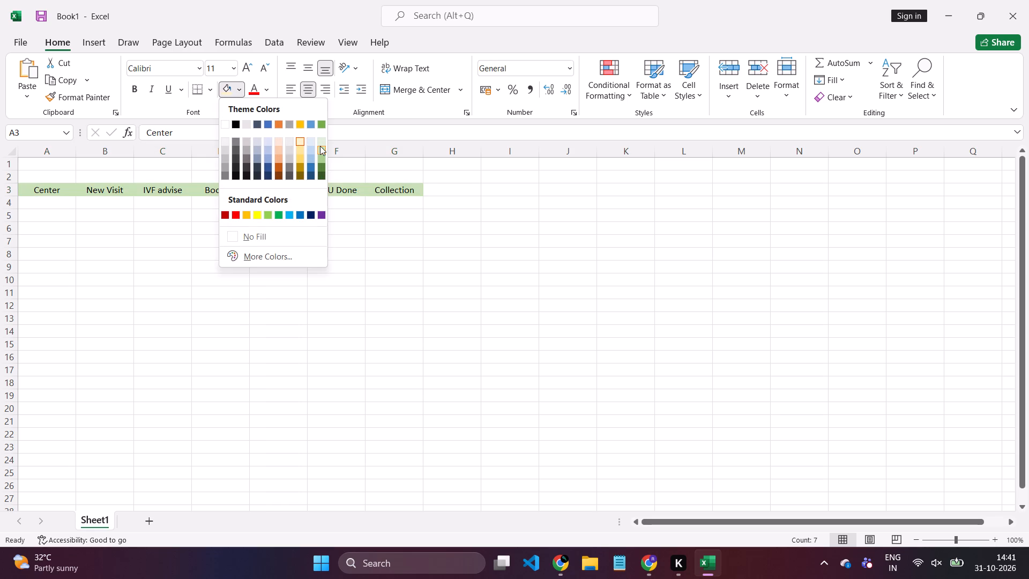
click(320, 146)
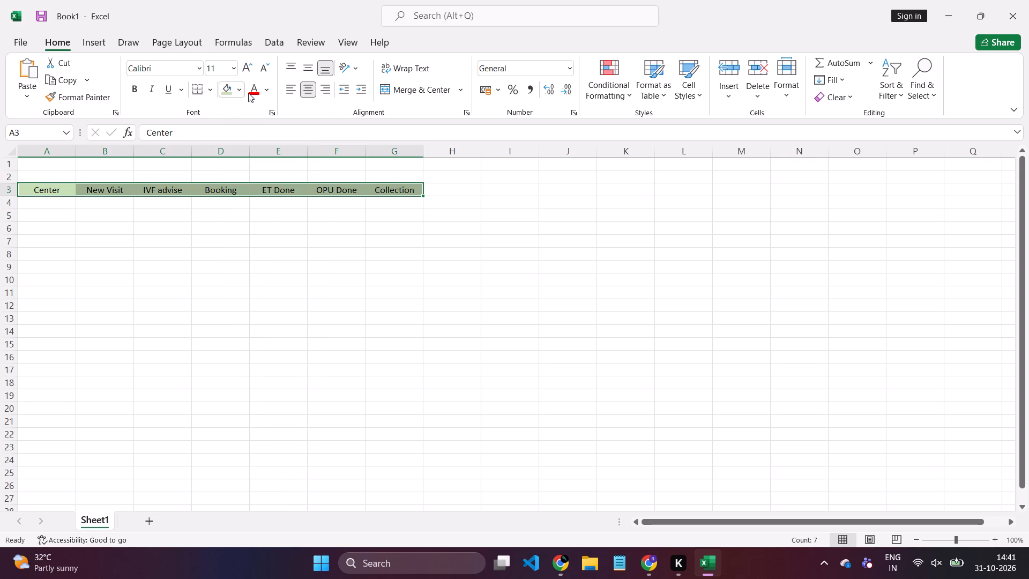
Make the header text in A3:G3 bold, cancelling the printer connection.
click(139, 89)
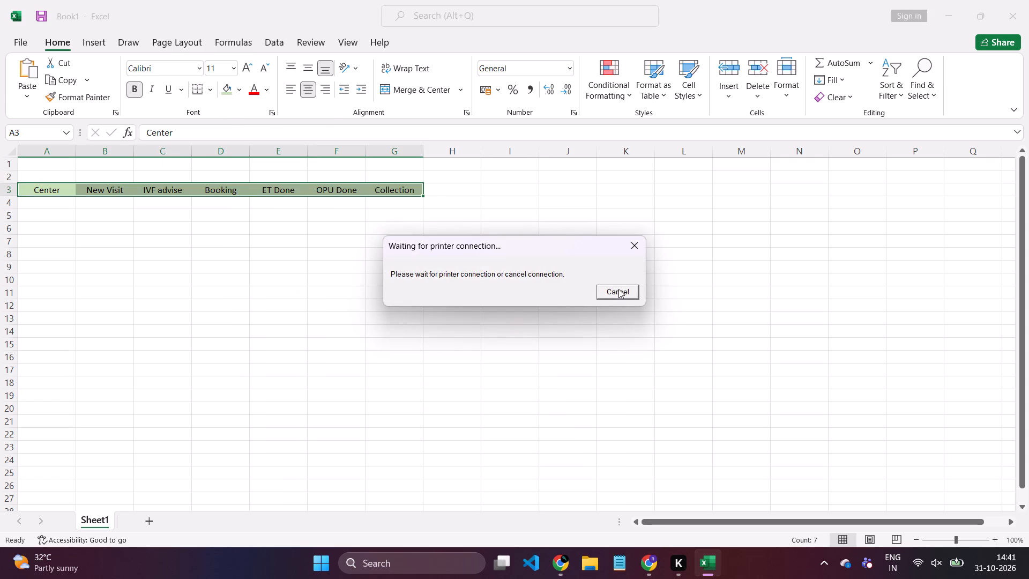
click(618, 289)
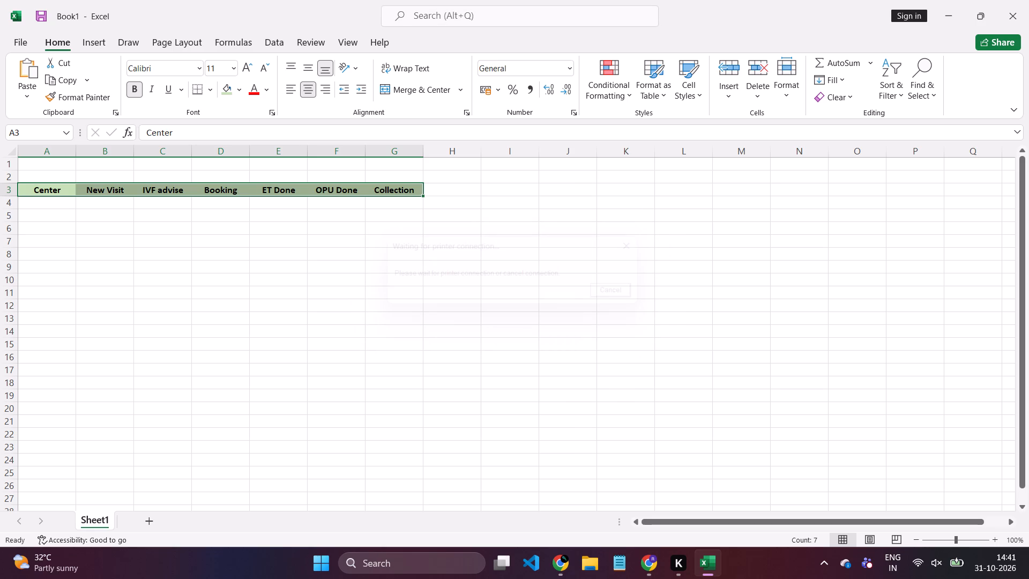
click(314, 283)
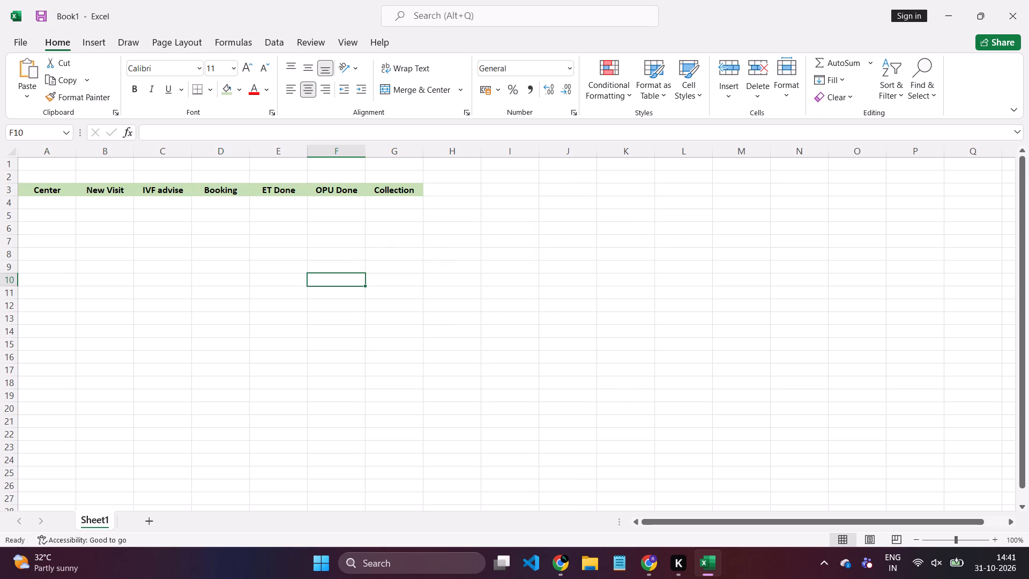
Delete the empty row 2 directly above the header row.
click(44, 202)
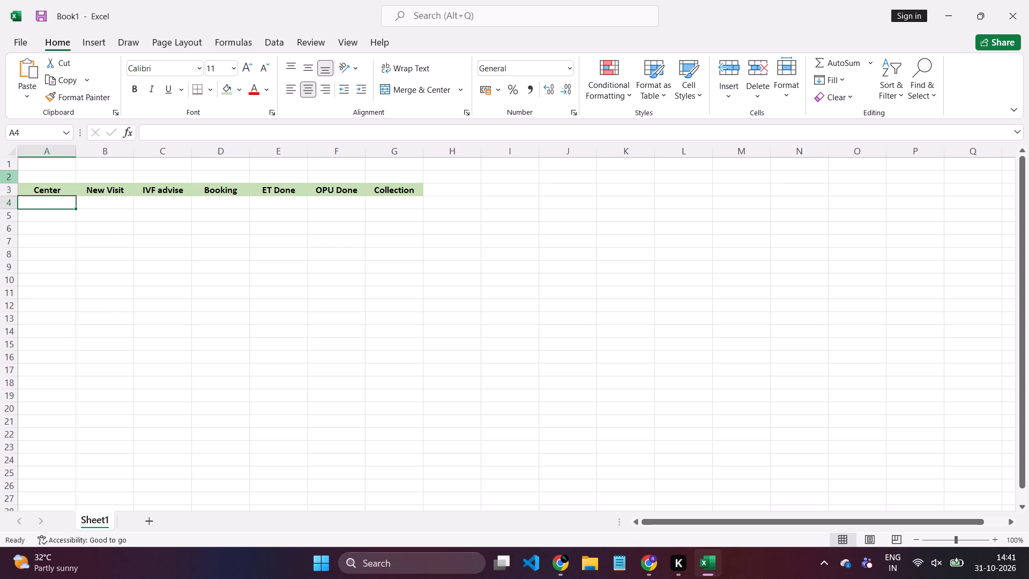
right_click(11, 176)
click(43, 304)
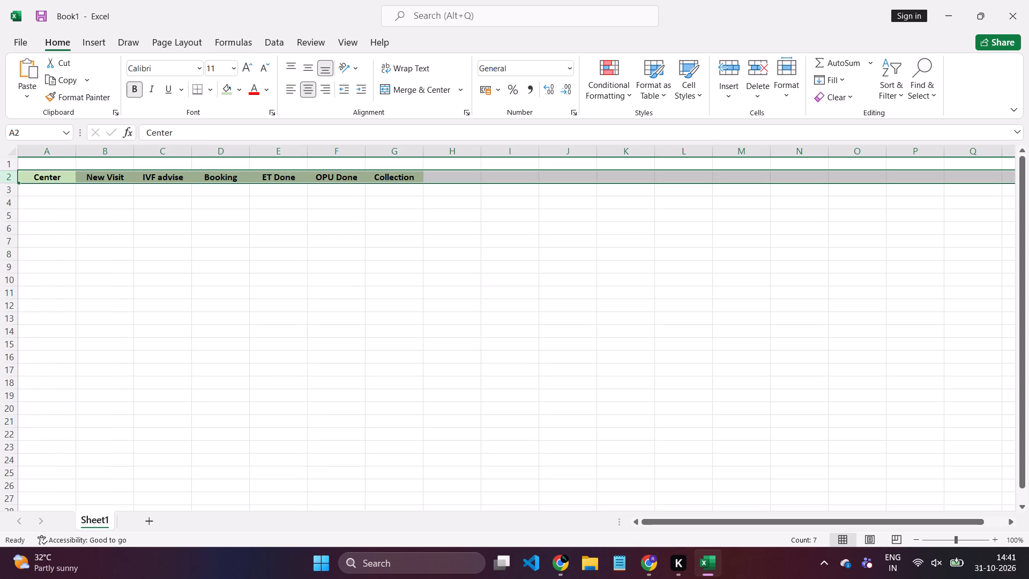
click(42, 191)
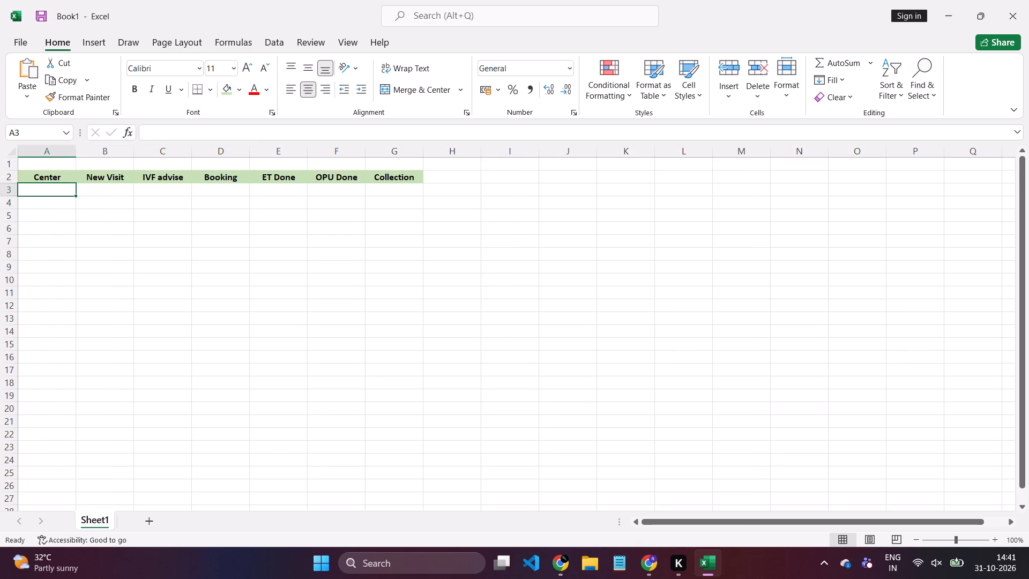
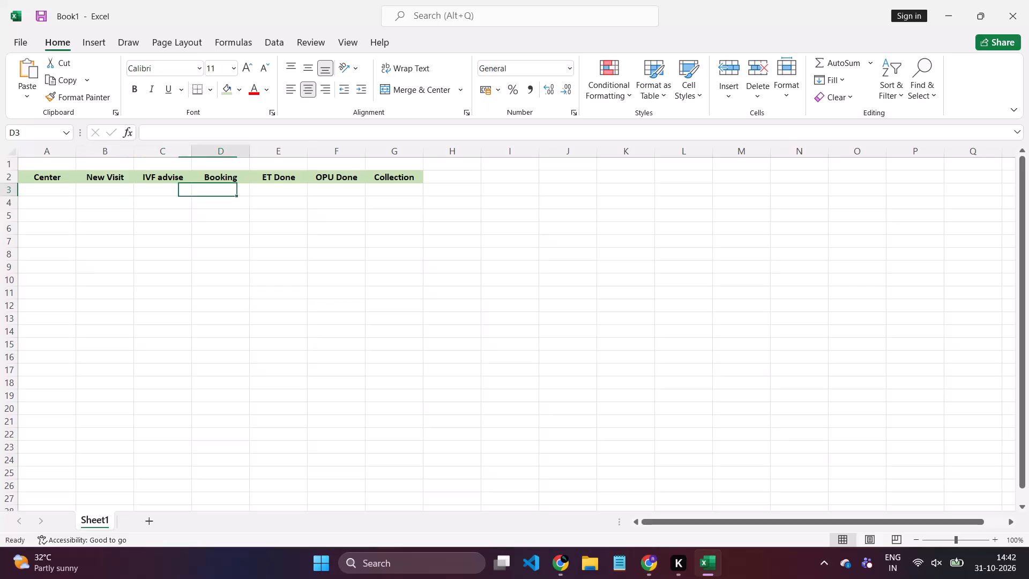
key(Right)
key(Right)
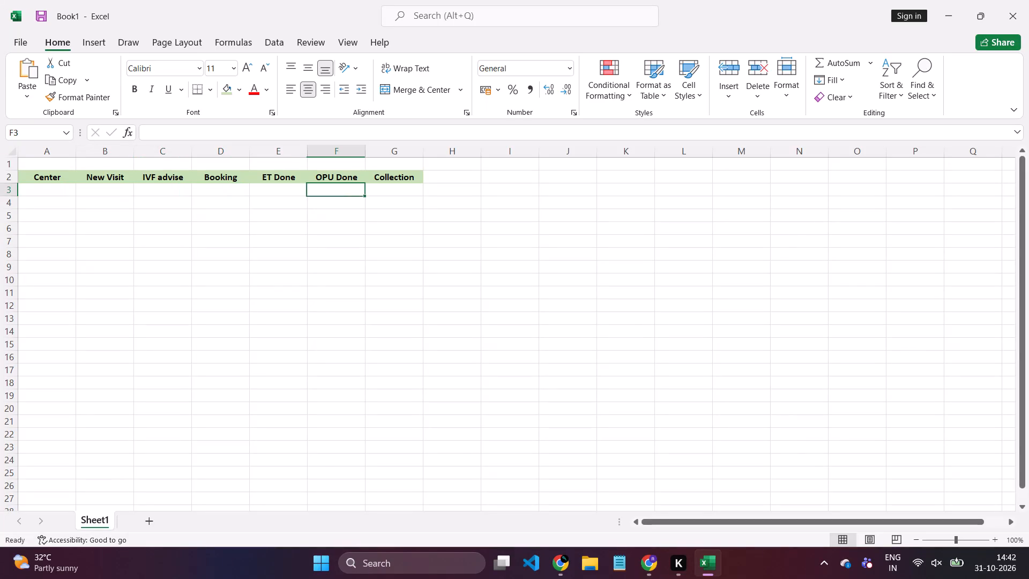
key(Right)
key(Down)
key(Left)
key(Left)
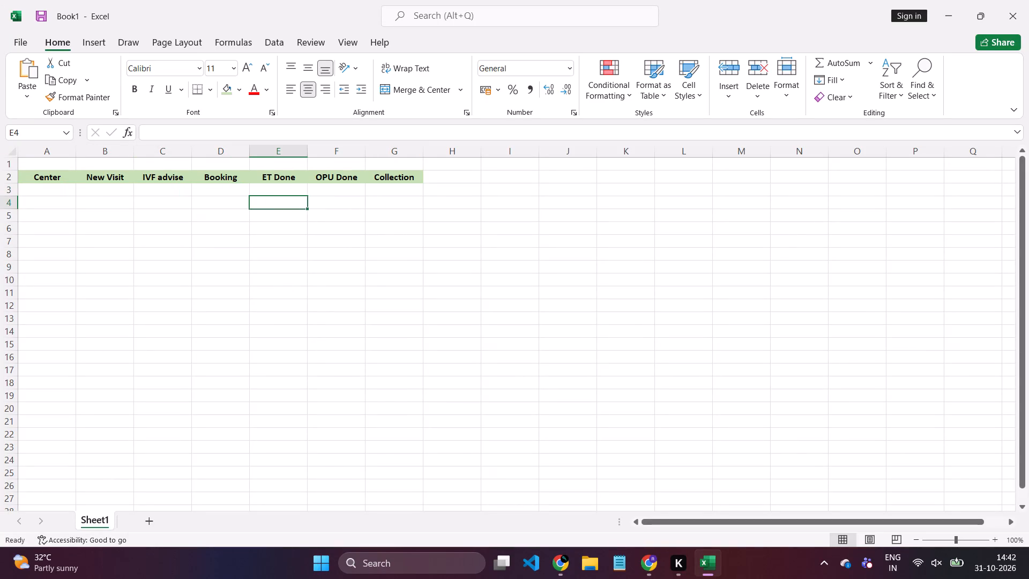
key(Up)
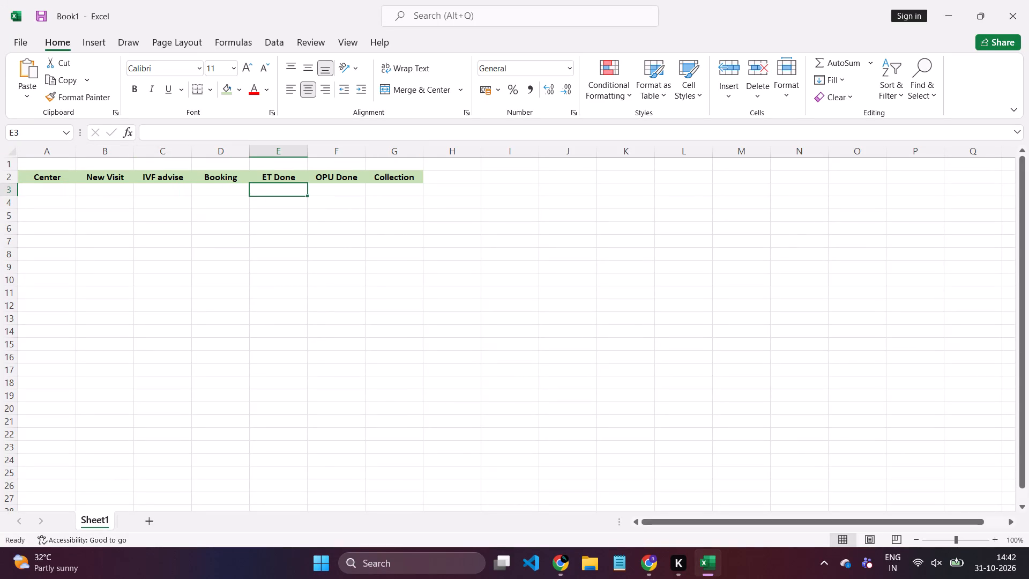
In Chrome, copy the center names from KAMOTE to PUNE (B15:M15) on the BRANCH SUMMARY sheet of the OCT 2026 ET OPU TRACKER.
key(alt+Tab)
scroll(159, 289, up, 4)
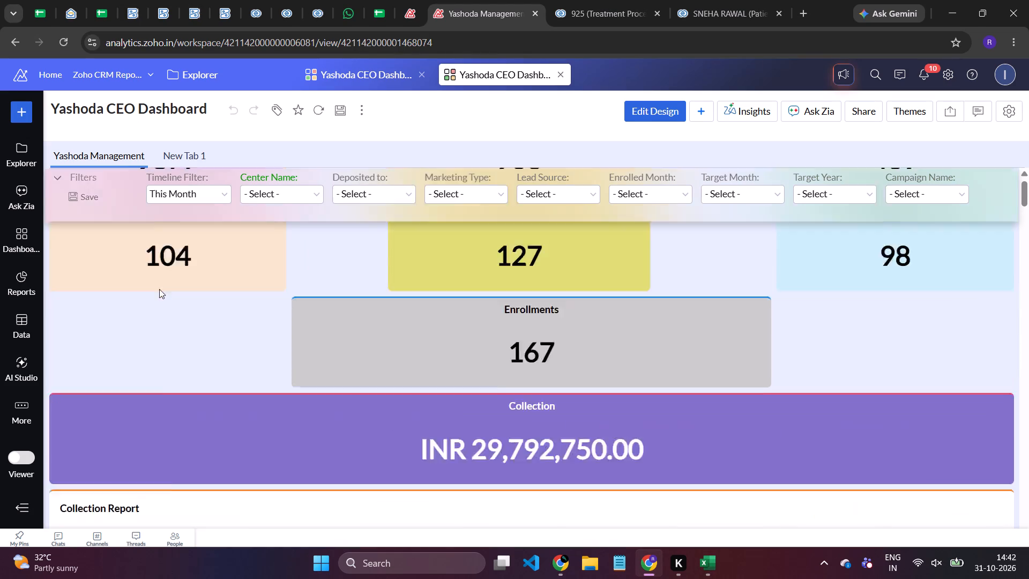
scroll(159, 289, up, 2)
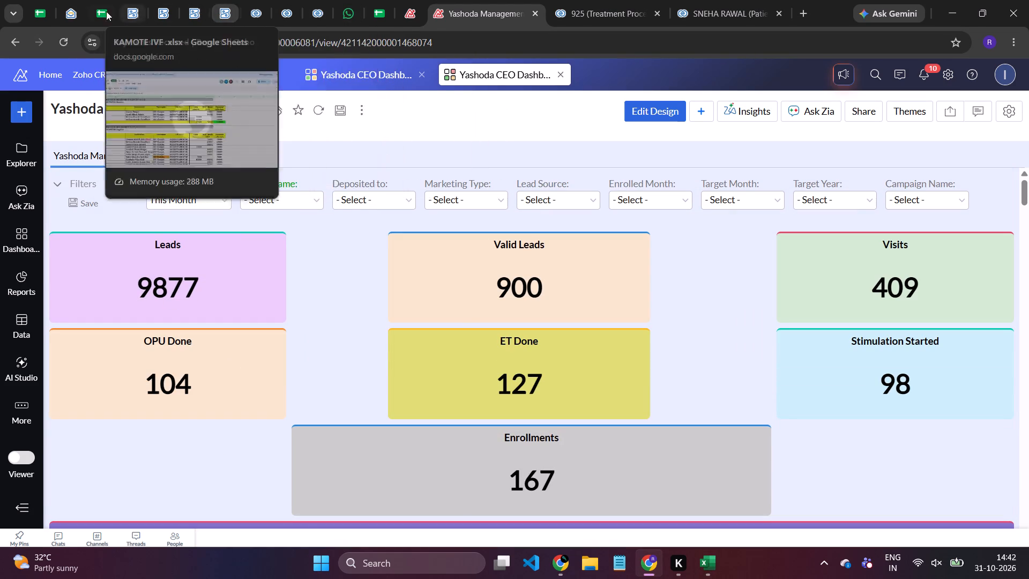
click(372, 12)
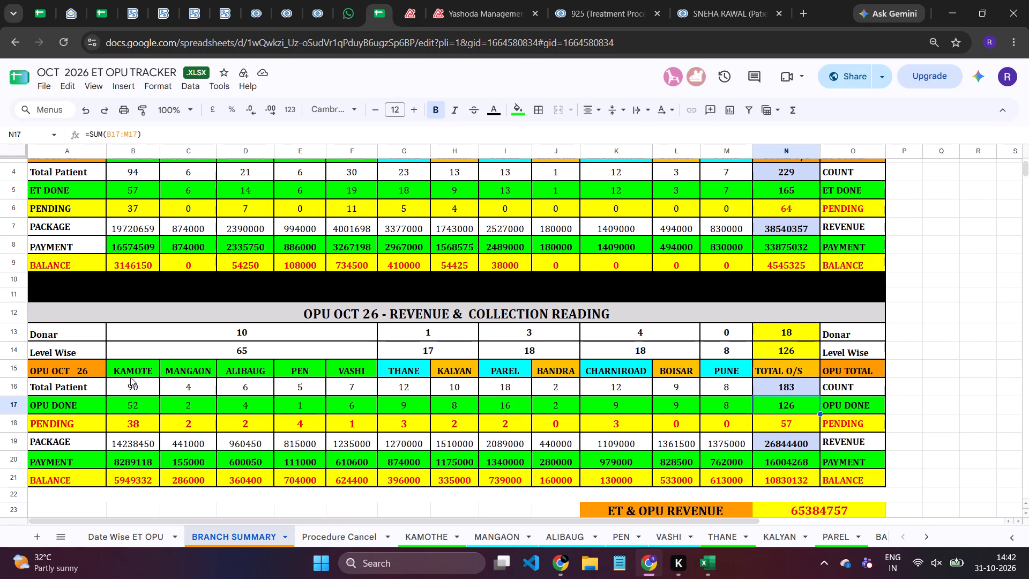
drag(129, 370, 715, 367)
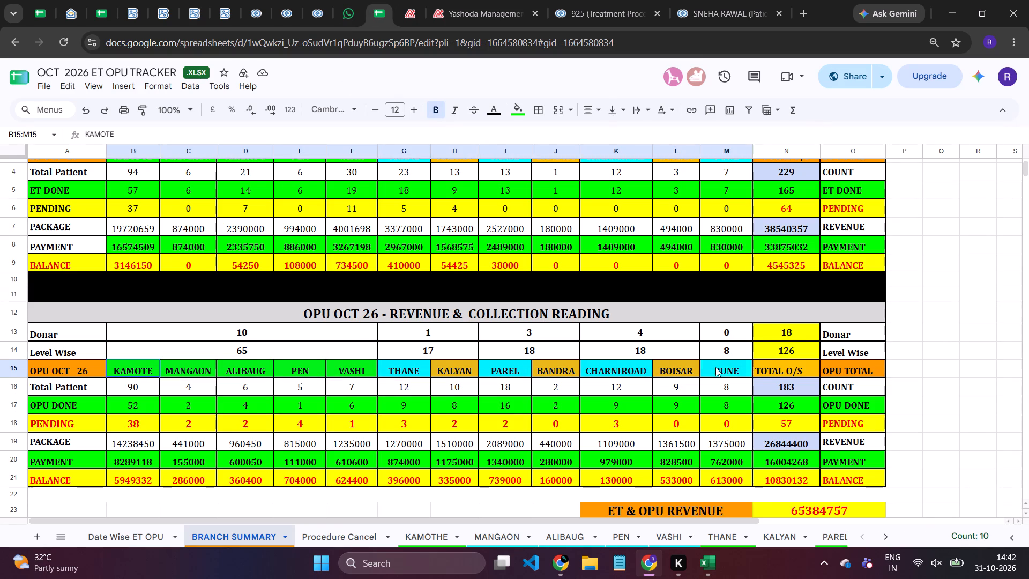
drag(715, 367, 728, 372)
key(ctrl+c)
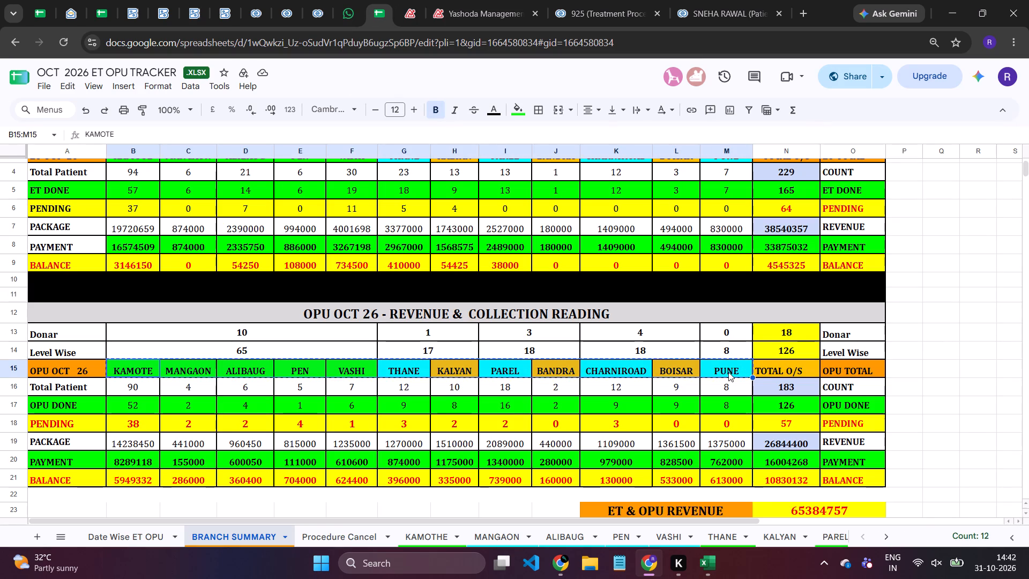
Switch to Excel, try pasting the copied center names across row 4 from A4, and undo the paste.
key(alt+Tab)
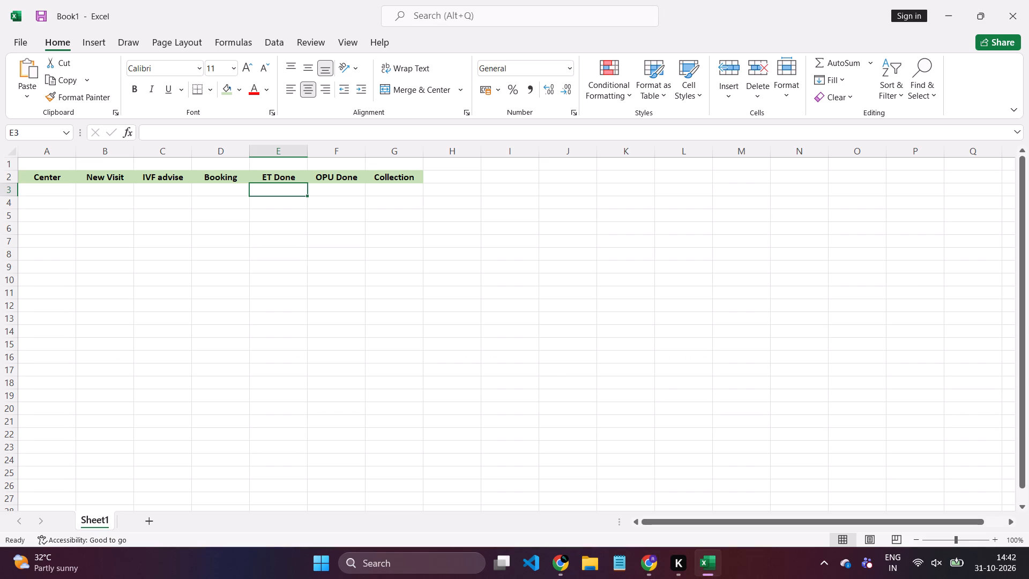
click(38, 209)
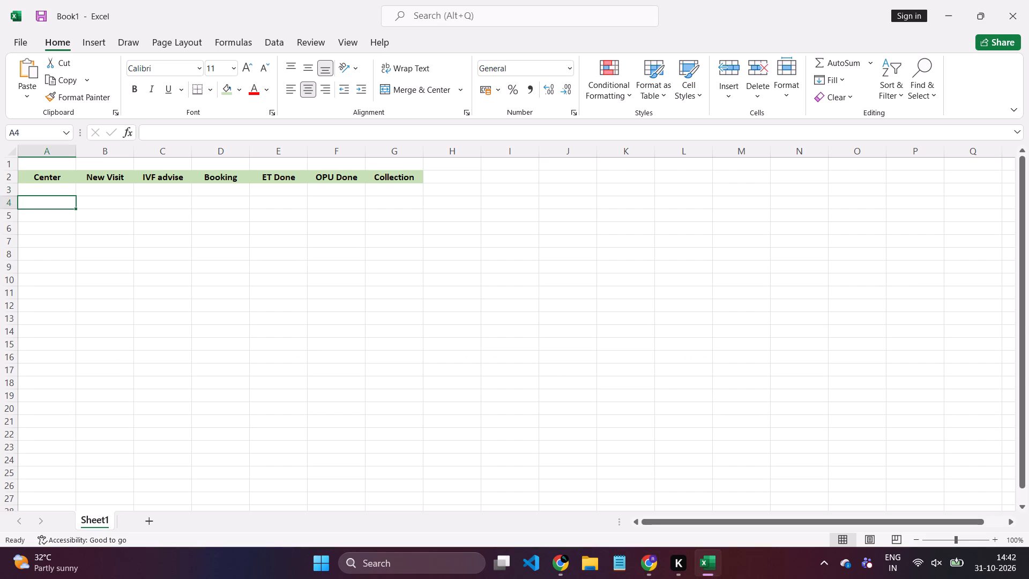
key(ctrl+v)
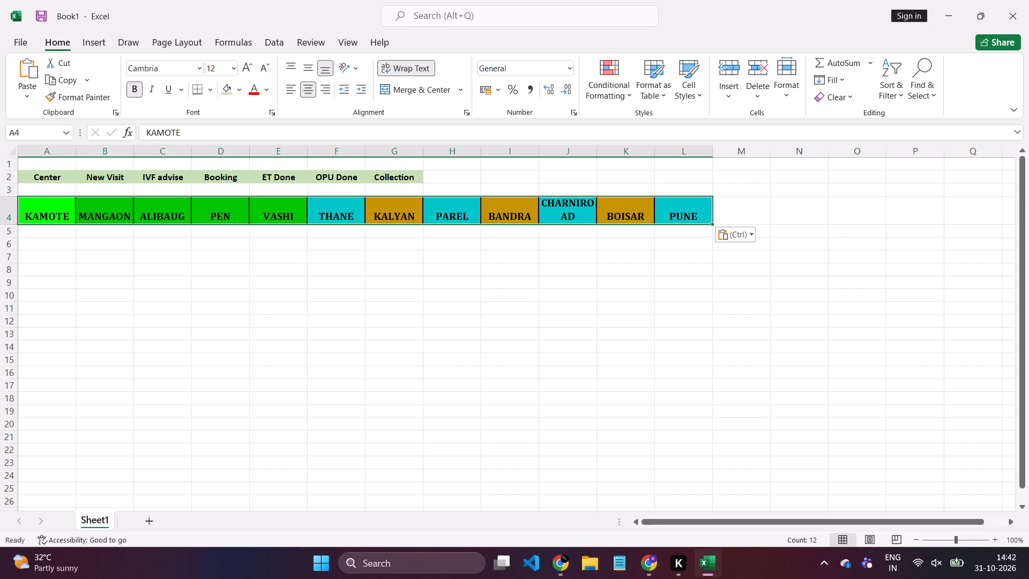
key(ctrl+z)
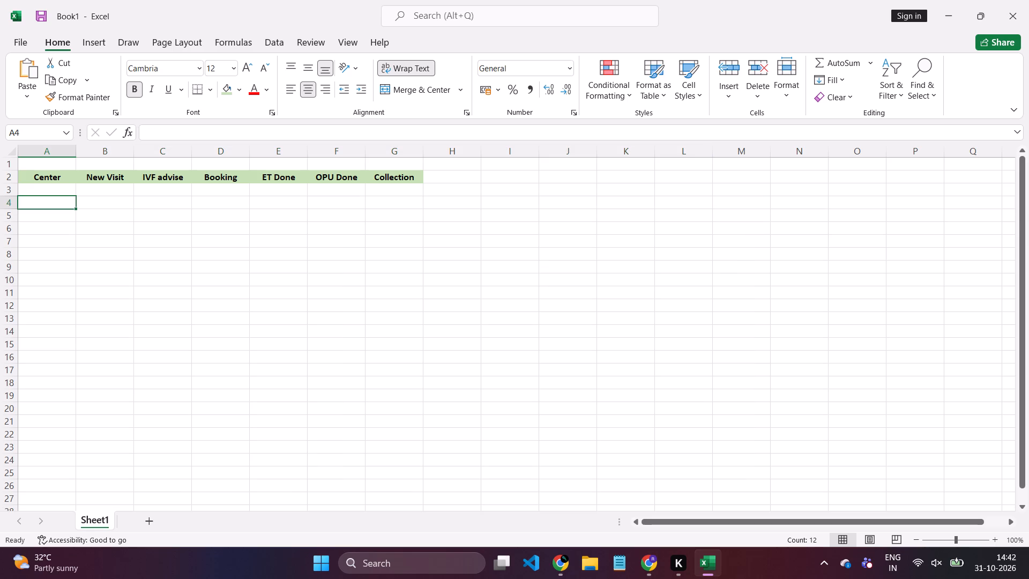
Paste the copied center names across row 5 starting at D5 as a reference.
click(220, 215)
key(ctrl+v)
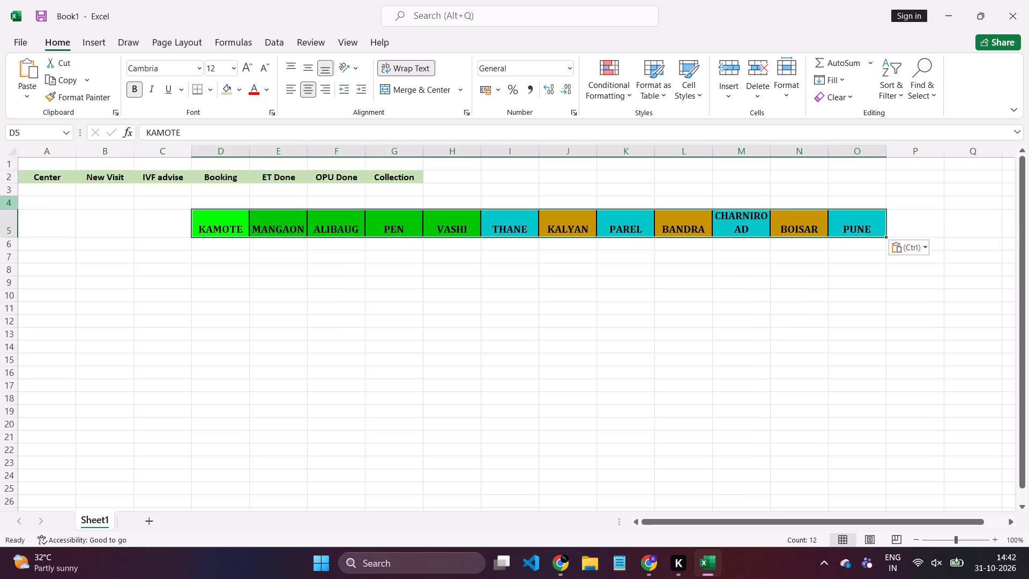
Enter the centers Kamothe, Mangaon and Alibaug in cells A4:A6 of the Center column.
click(43, 199)
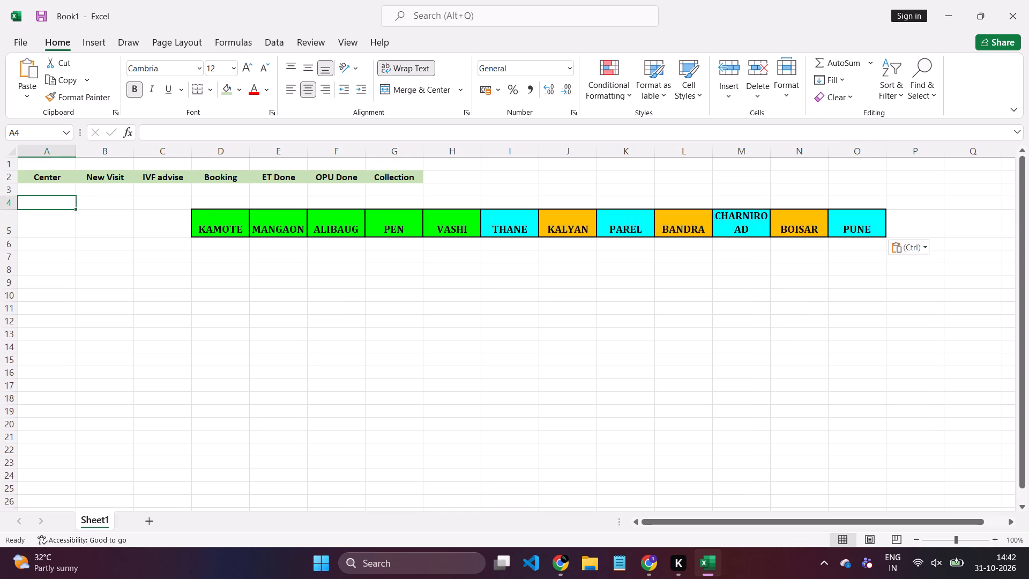
text(Kamothe)
key(Down)
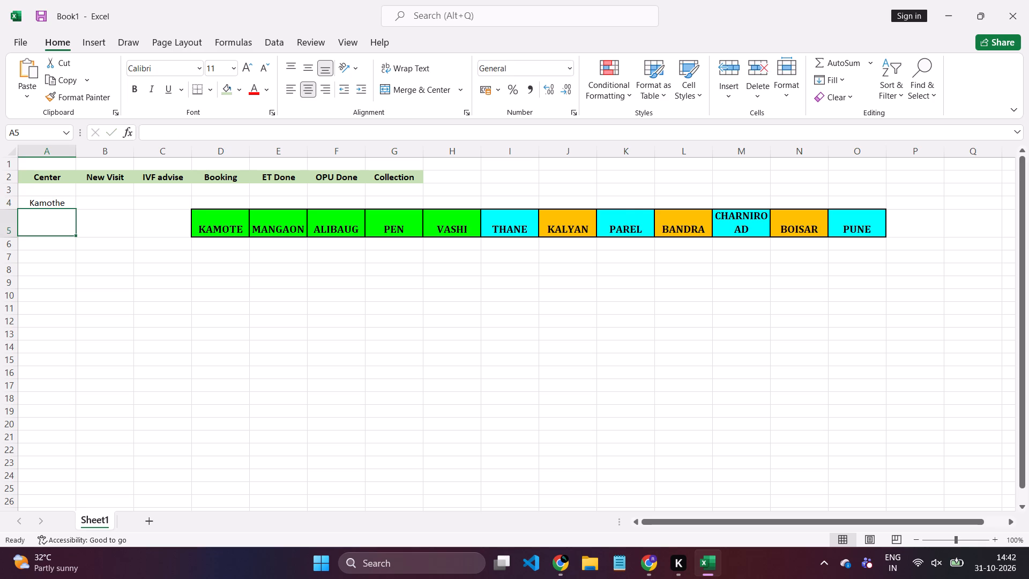
text(Mang)
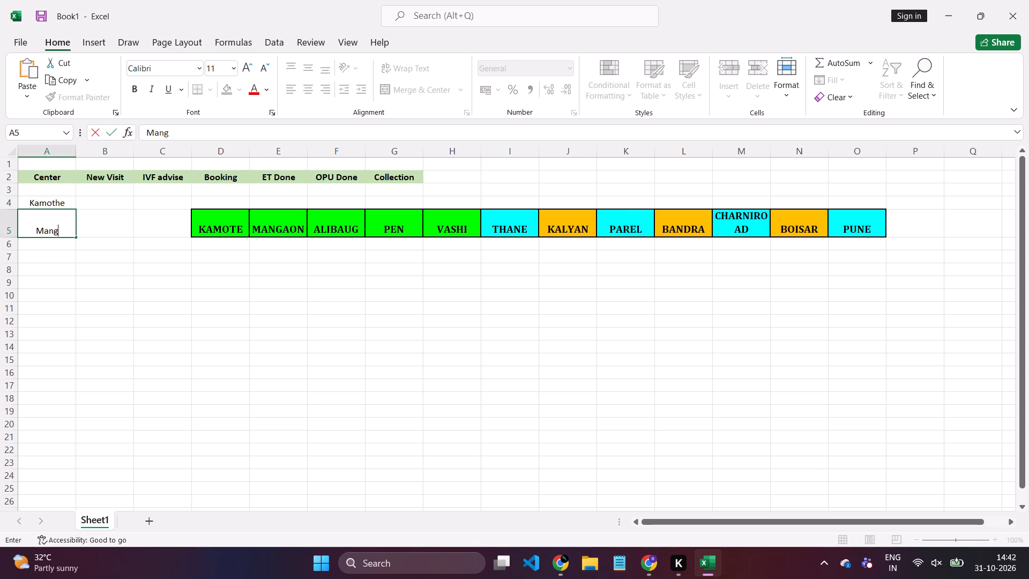
text(aon)
key(Down)
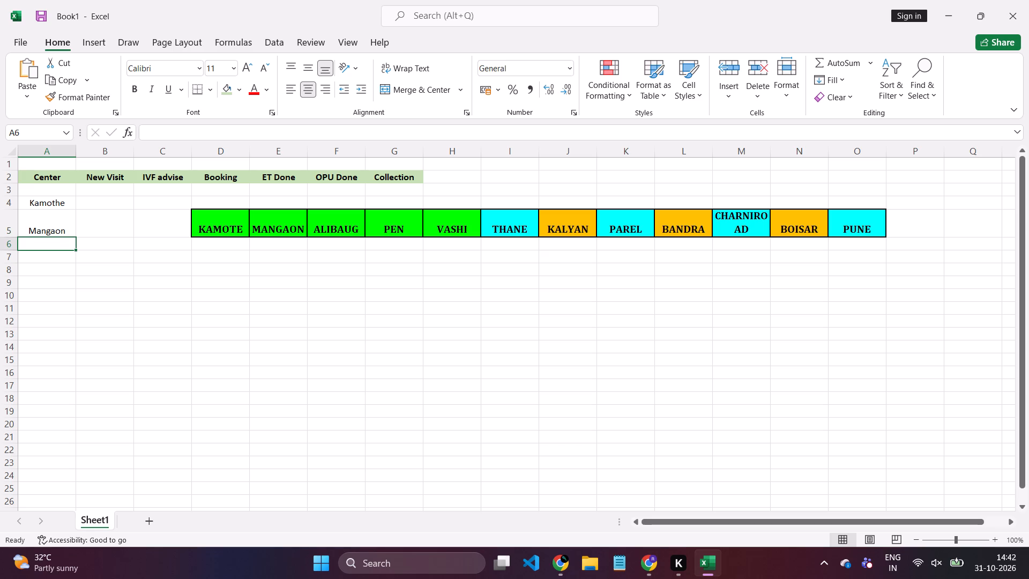
text(Aliga)
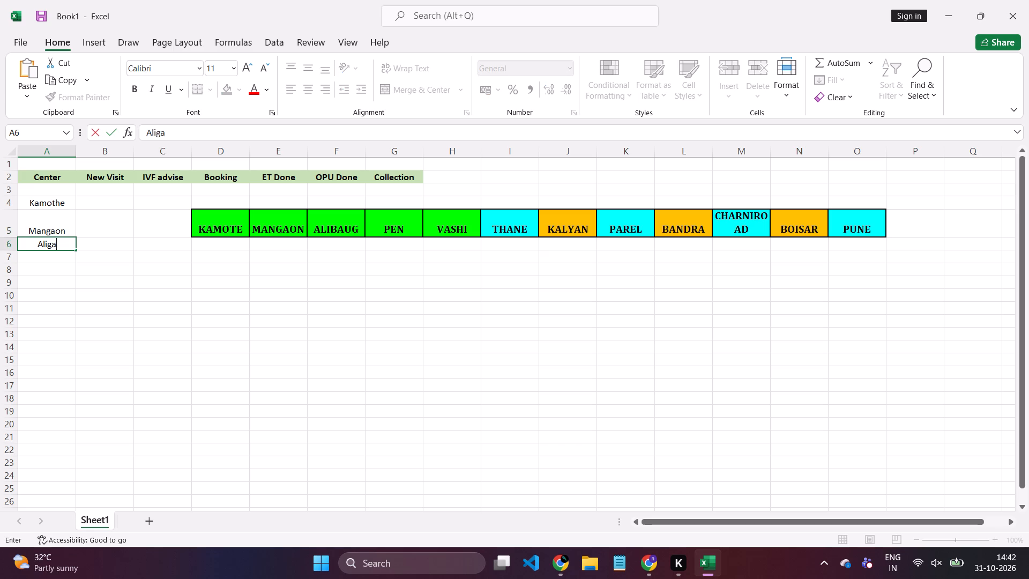
key(BackSpace)
key(BackSpace)
text(ba)
text(ug)
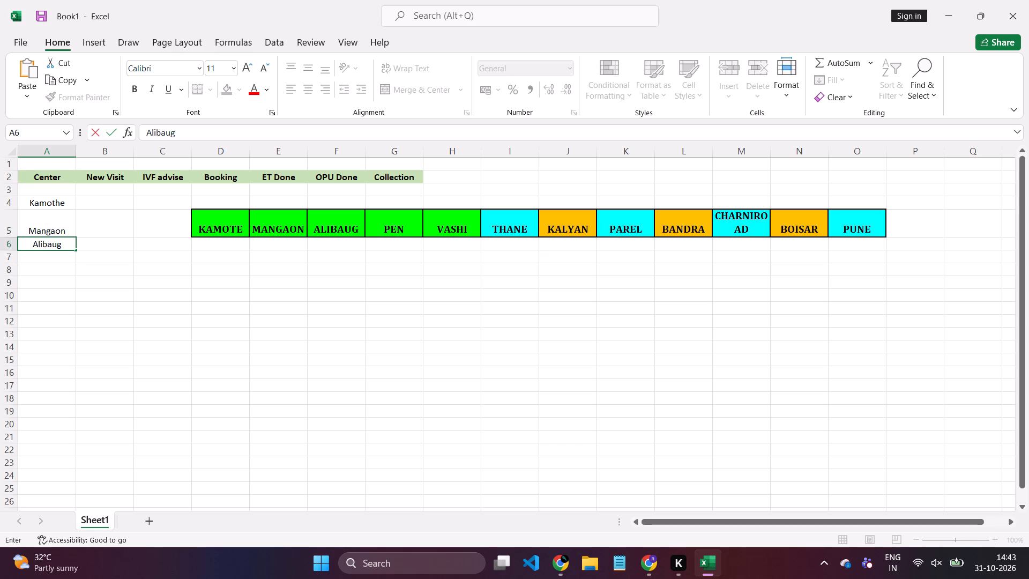
key(Down)
Enter the centers Pen, Vashi, Thane, Kalyan, Parel and Bandra in cells A7:A12 of the Center column.
text(Pen)
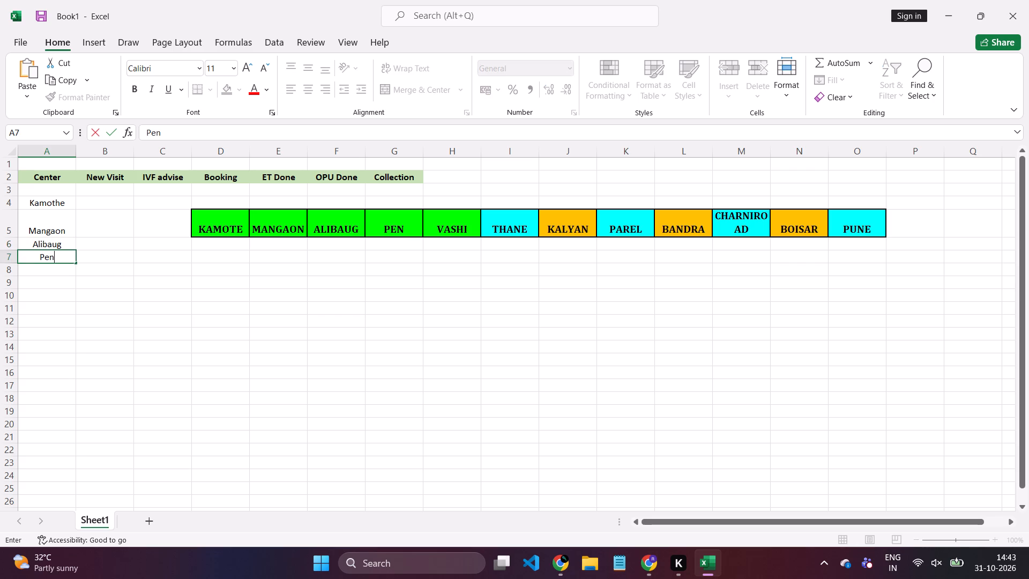
key(Down)
text(Vashi)
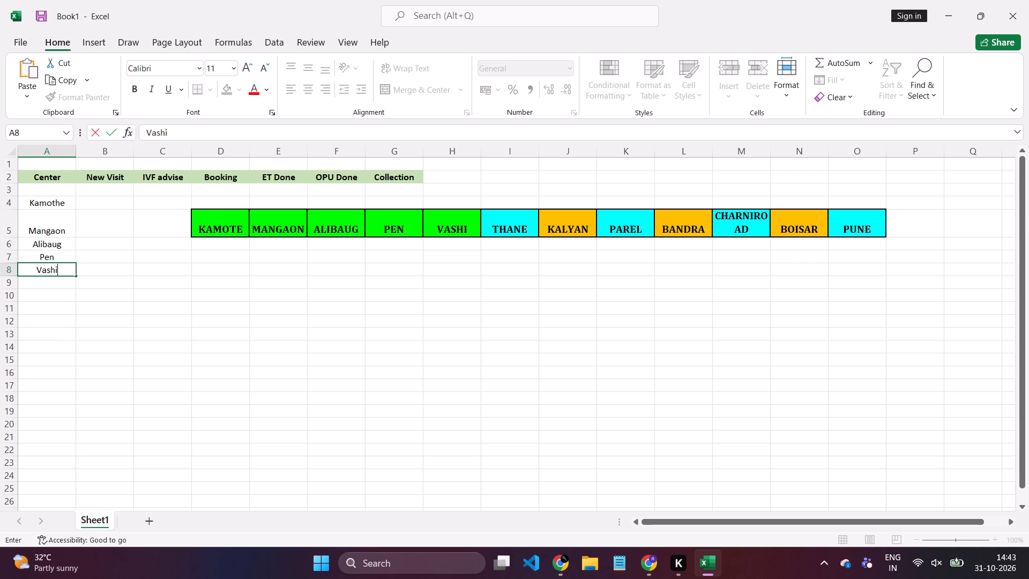
key(Down)
text(Thane)
key(Down)
text(Kalyan)
key(Down)
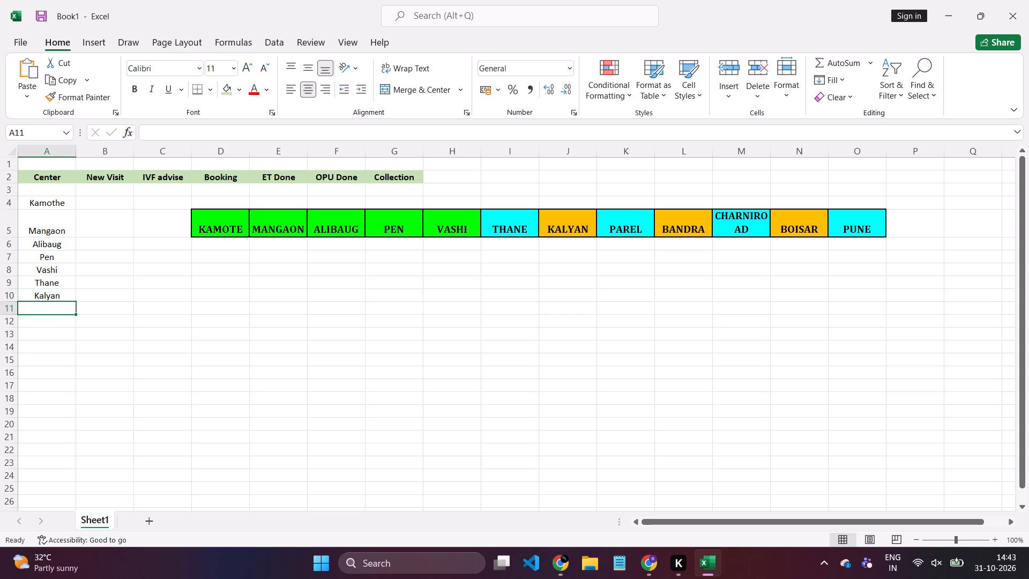
text(Parel)
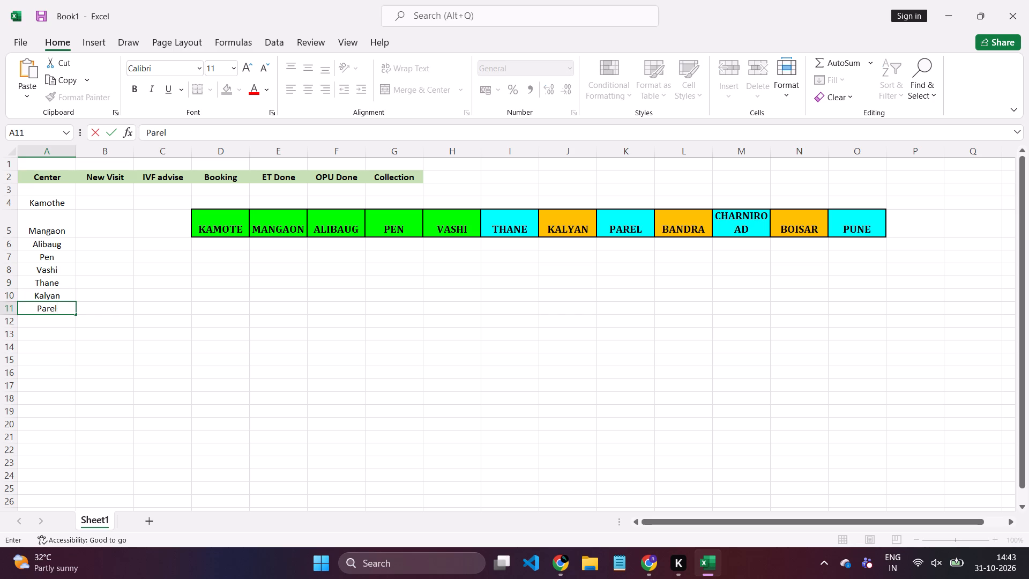
key(Down)
text(Bandra)
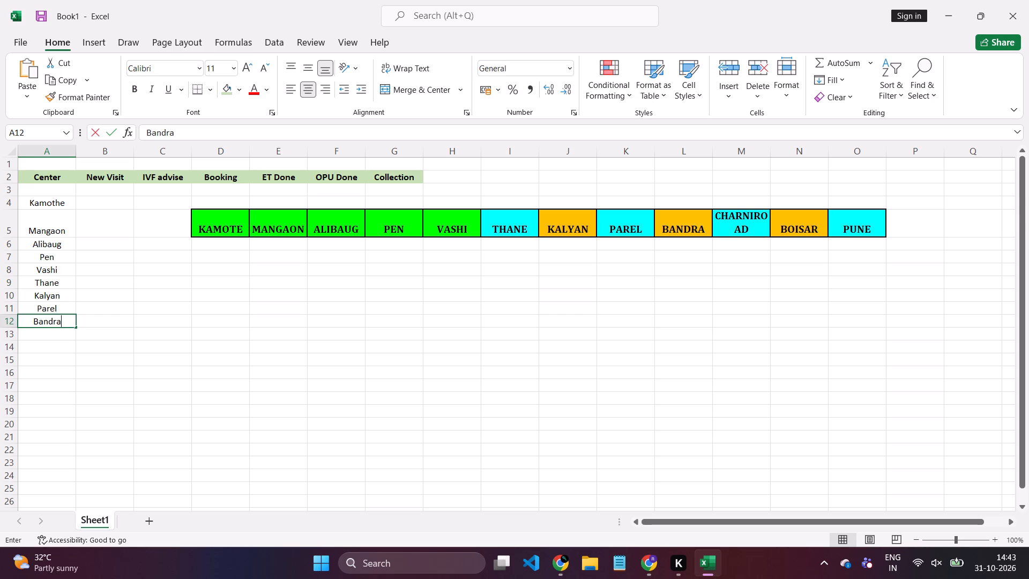
key(Down)
Enter the centers Charniroad, Boisar and Pune in cells A13:A15 of the Center column.
text(CHa)
key(BackSpace)
key(BackSpace)
text(har)
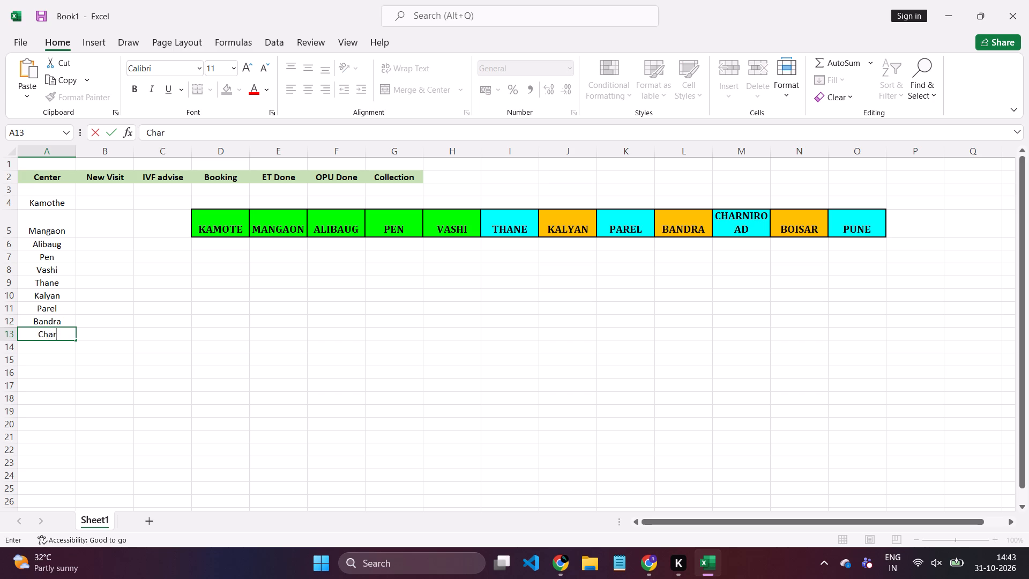
text(niroad)
key(Down)
text(Boisar)
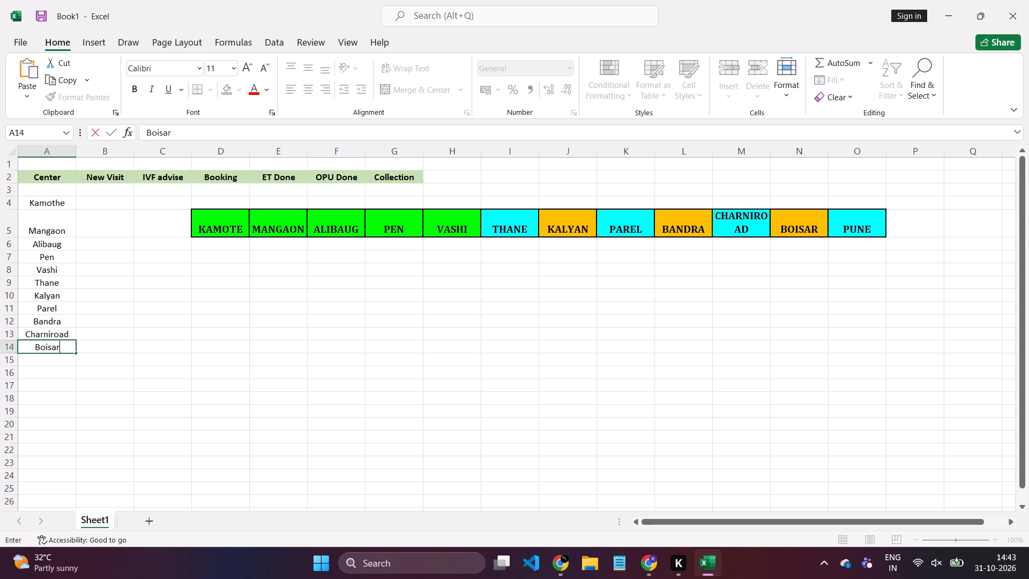
key(Down)
text(Pune)
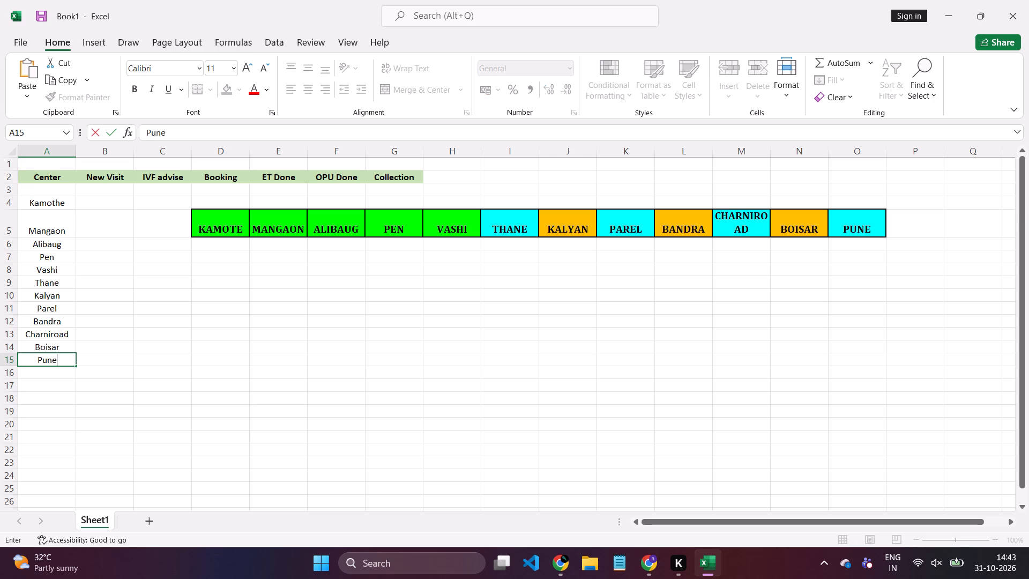
key(Return)
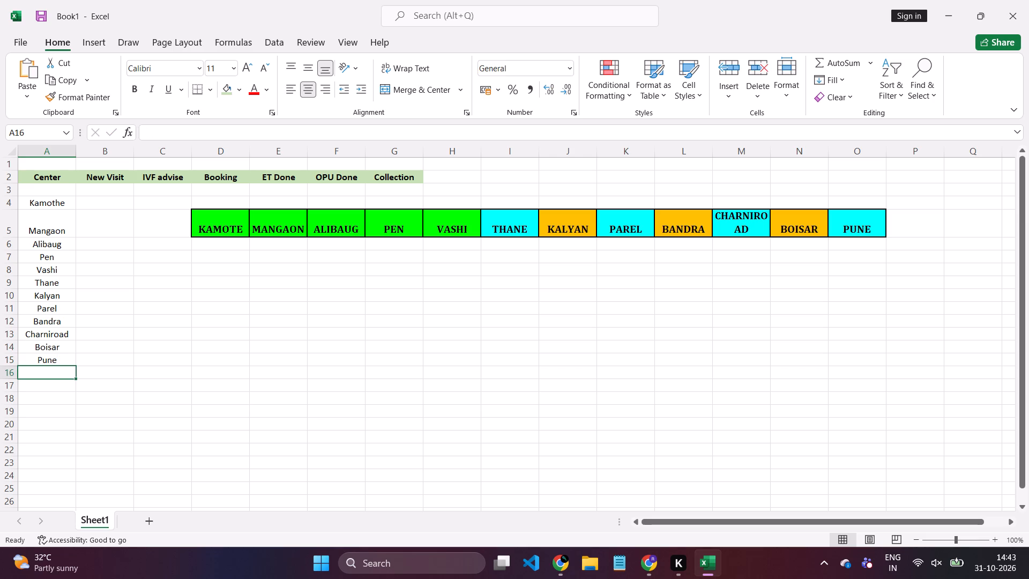
Clear the pasted reference names in D5:O5 and delete those colored cells, shifting cells left.
drag(222, 222, 627, 256)
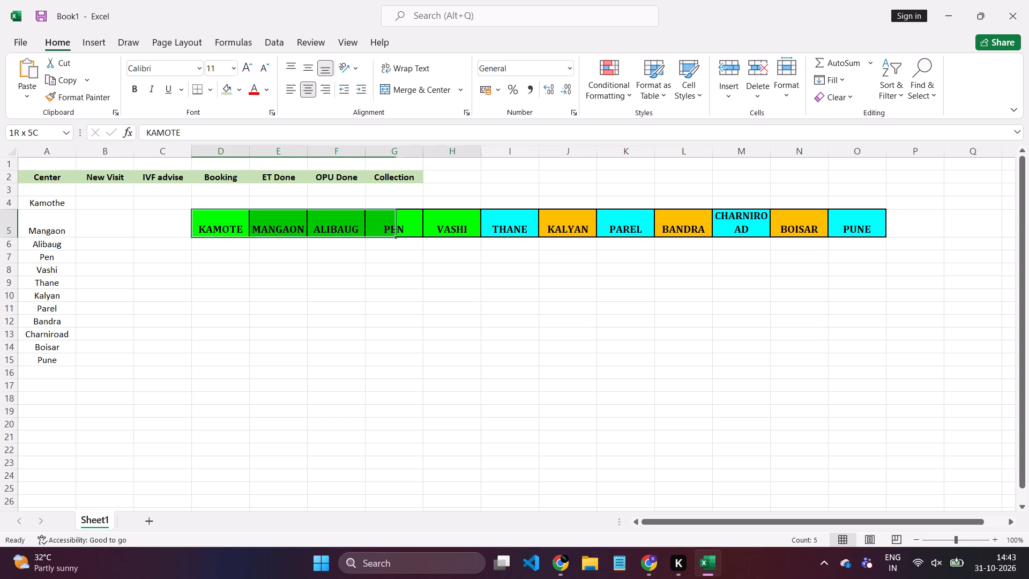
drag(627, 256, 838, 226)
key(Delete)
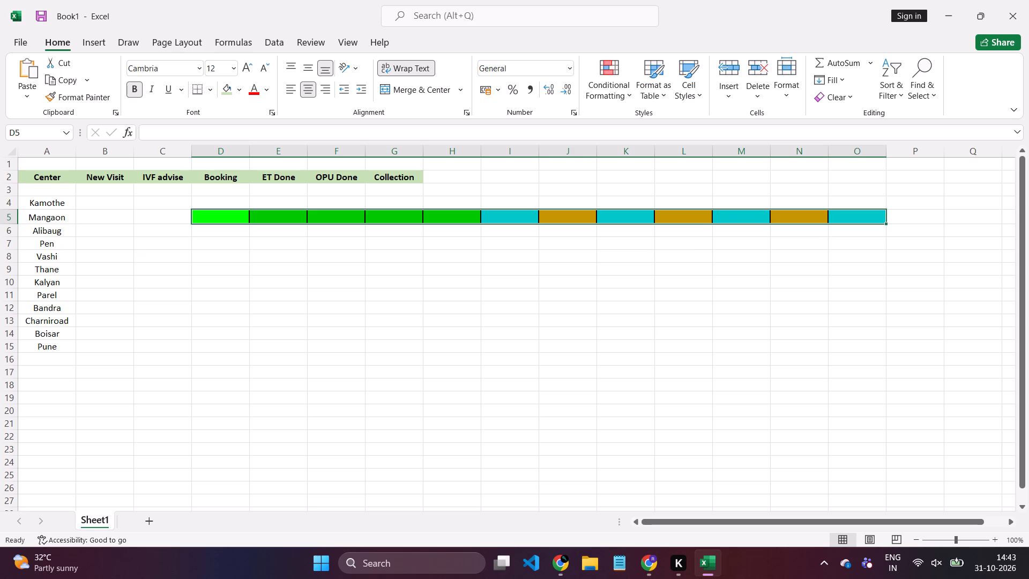
right_click(447, 217)
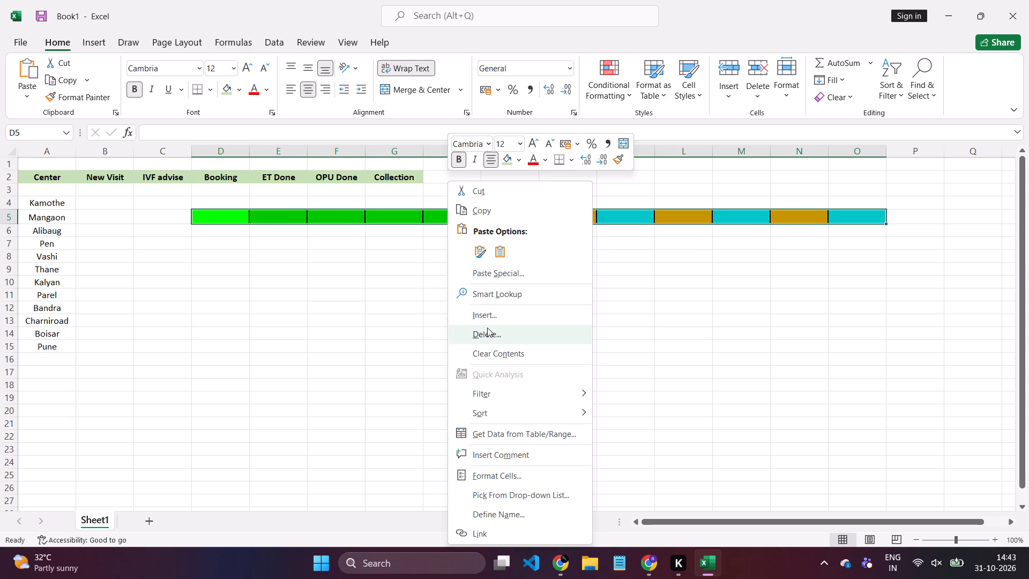
click(487, 330)
click(456, 386)
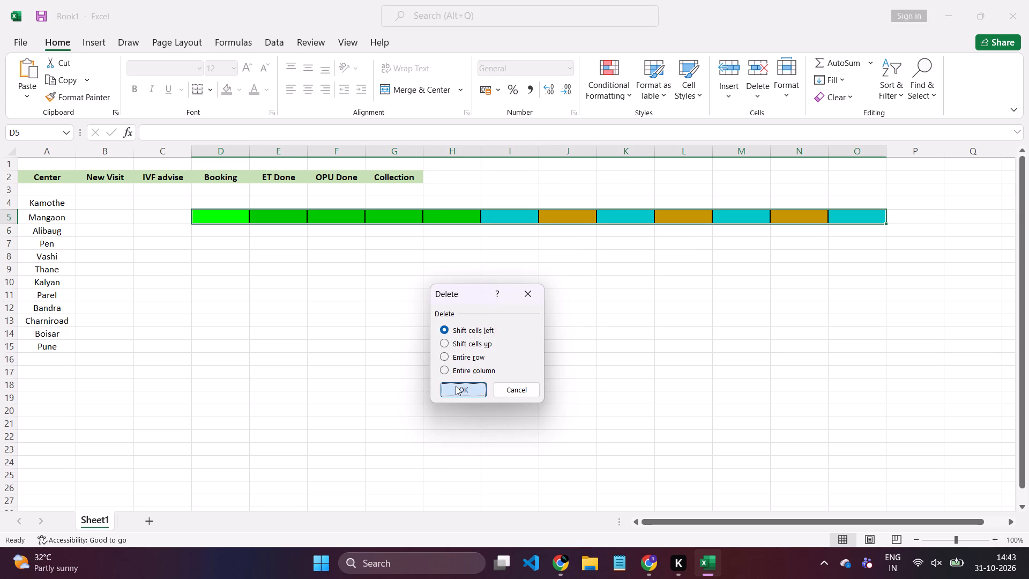
Delete the blank row 3 between the header row and the center names.
click(49, 286)
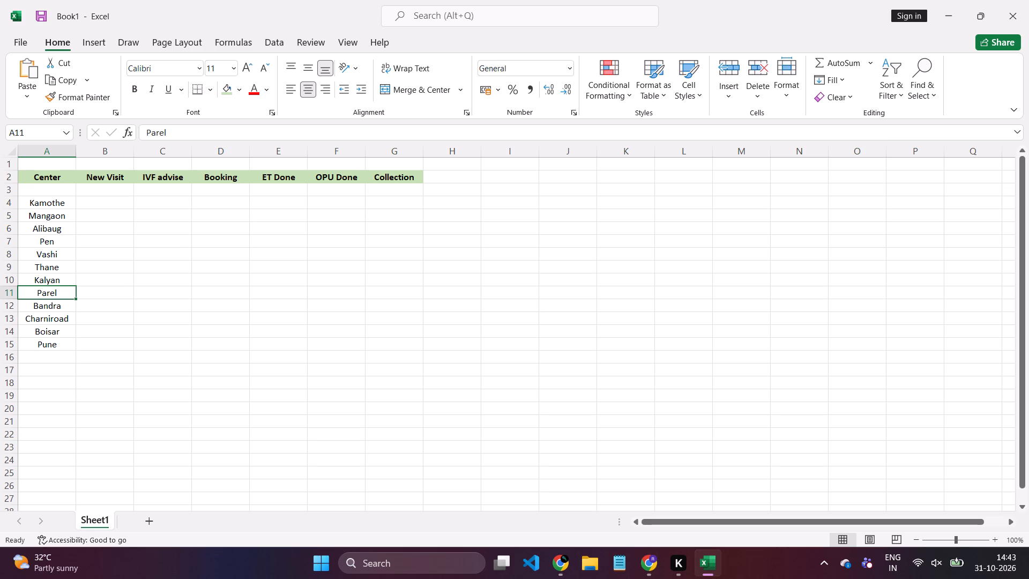
scroll(8, 194, right, 2)
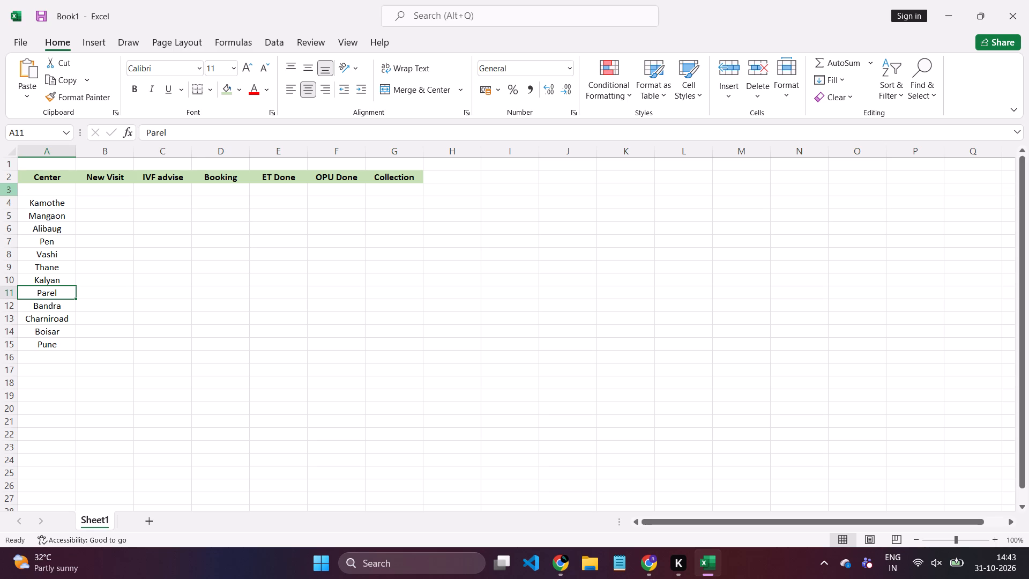
right_click(11, 189)
click(50, 317)
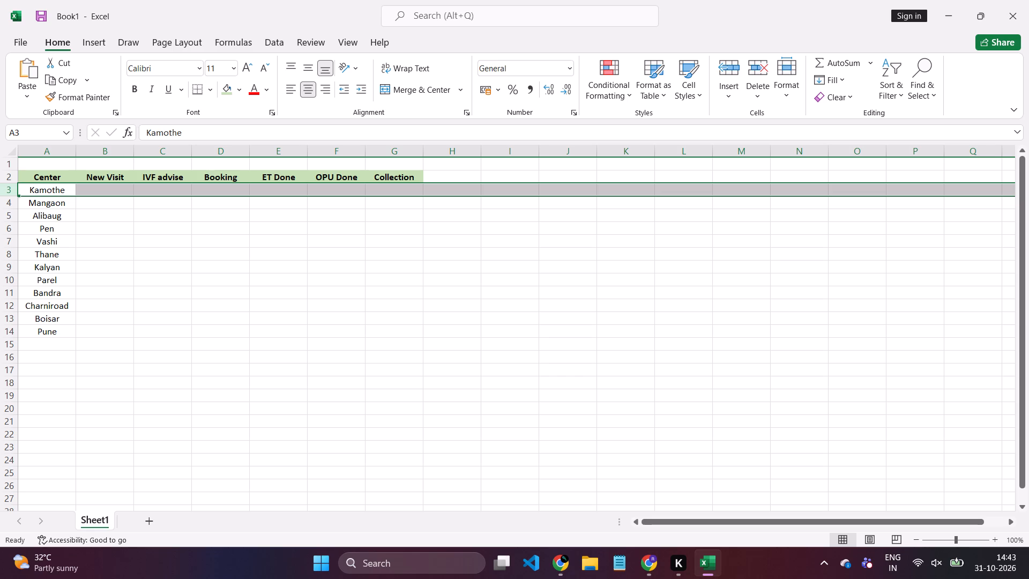
click(106, 225)
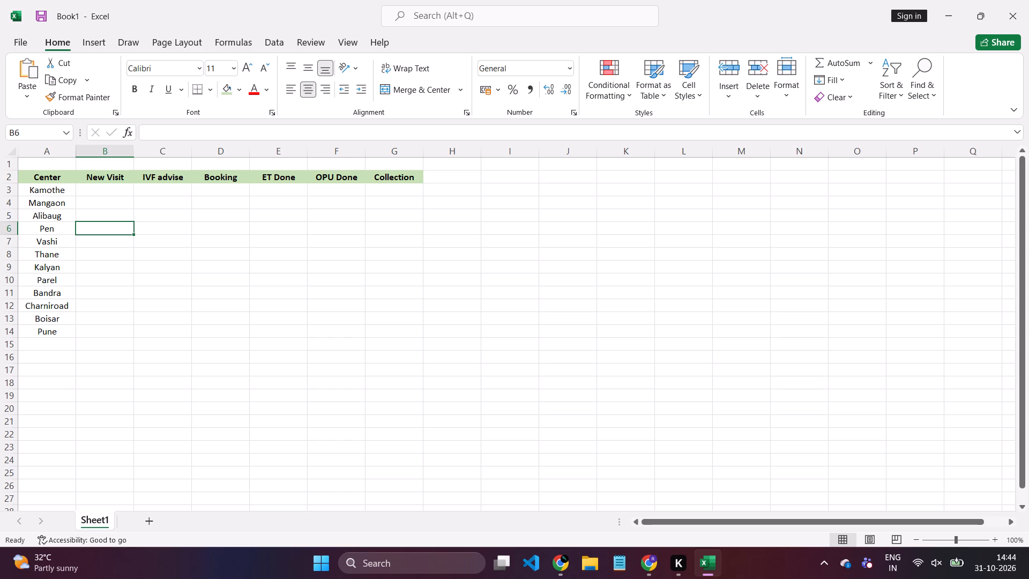
Merge and center cells A1:G1 above the header row.
drag(38, 165, 233, 161)
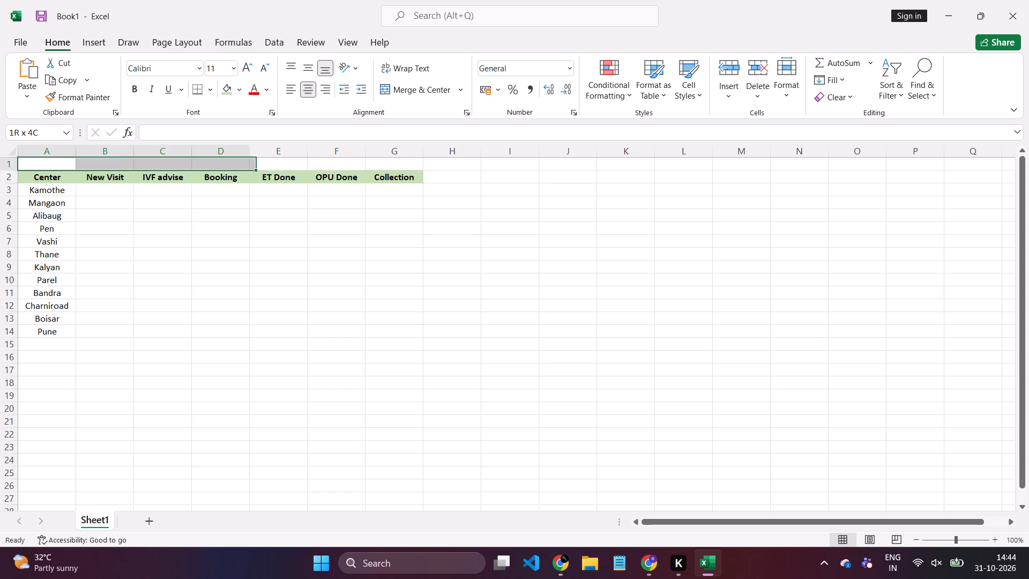
drag(233, 161, 408, 159)
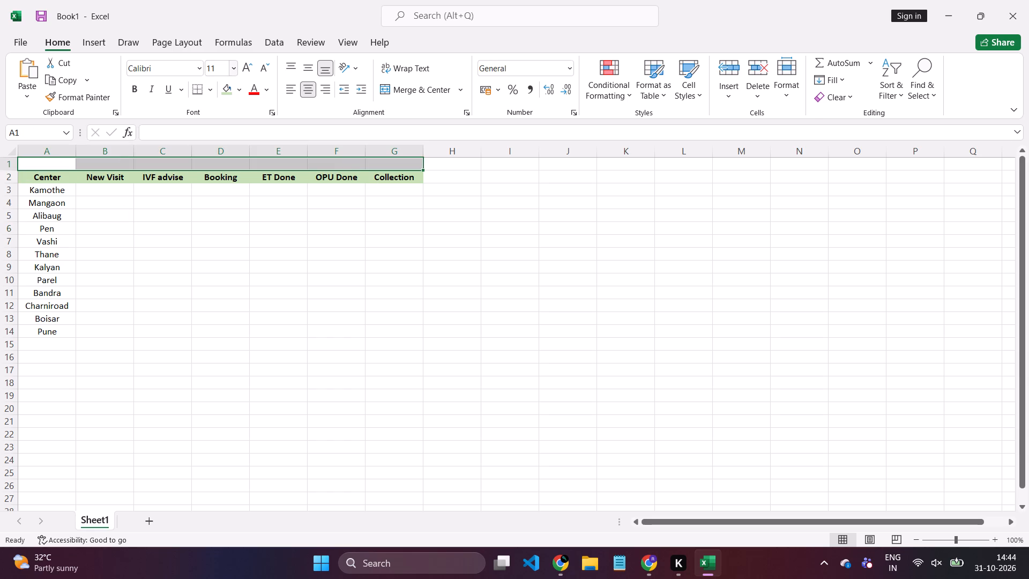
click(424, 94)
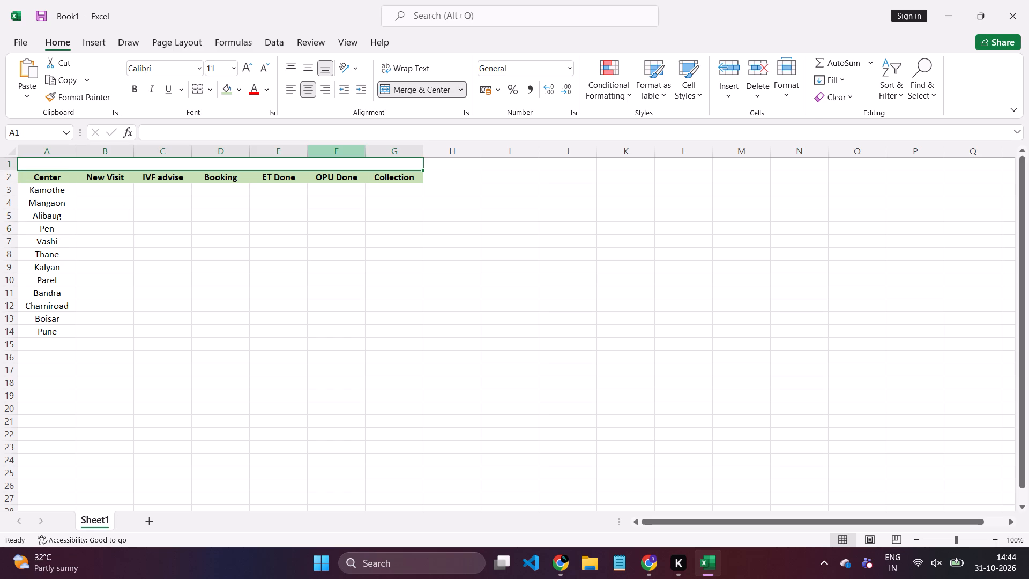
Enter the title "Oct Month Count" in the merged cell above the headers.
click(228, 164)
double_click(228, 164)
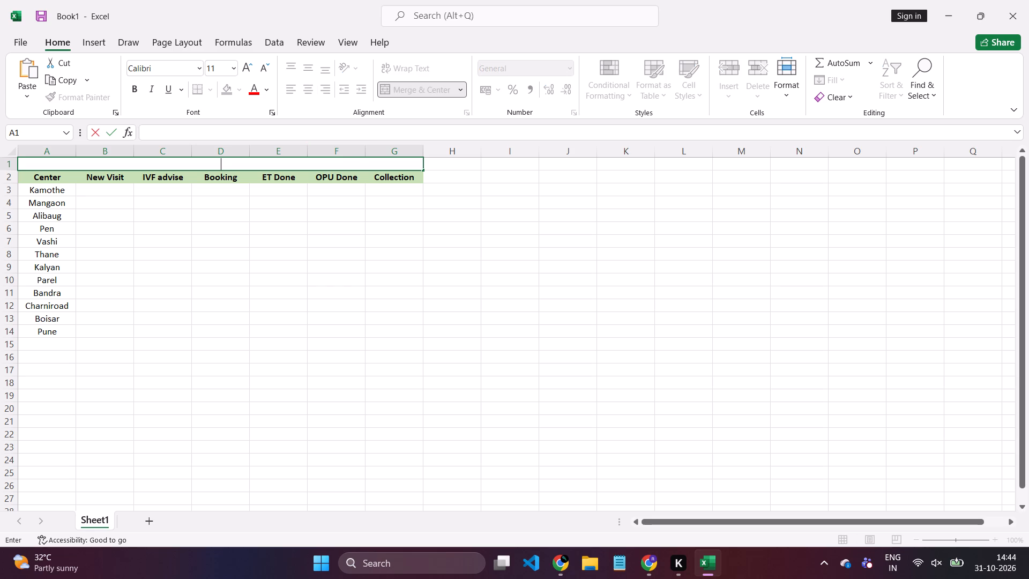
text(Octu)
key(BackSpace)
key(space)
text(Col)
key(BackSpace)
key(BackSpace)
key(BackSpace)
key(BackSpace)
key(space)
text(Month Count)
Format the "Oct Month Count" title text as bold at font size 14.
key(ctrl+a)
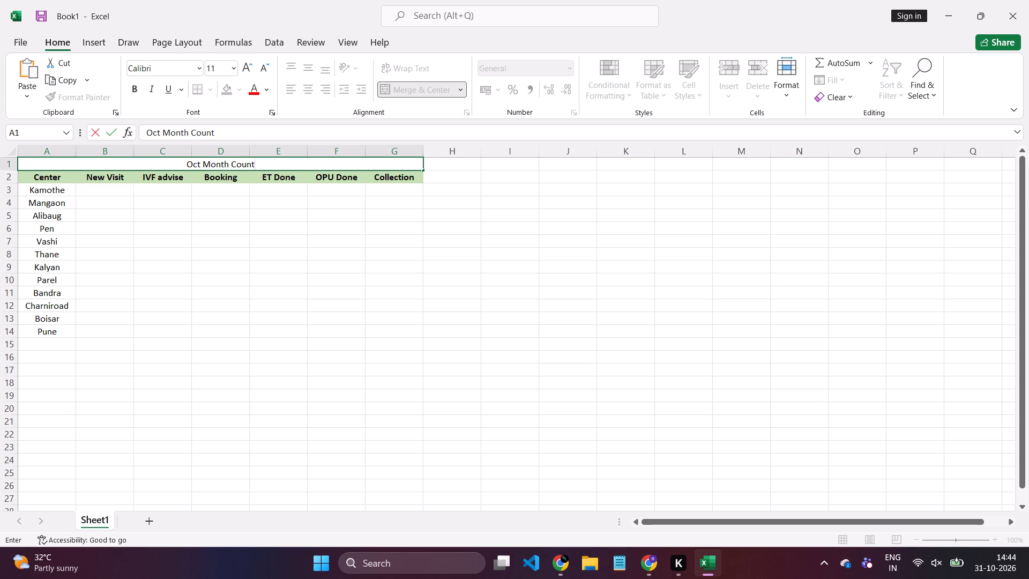
click(237, 73)
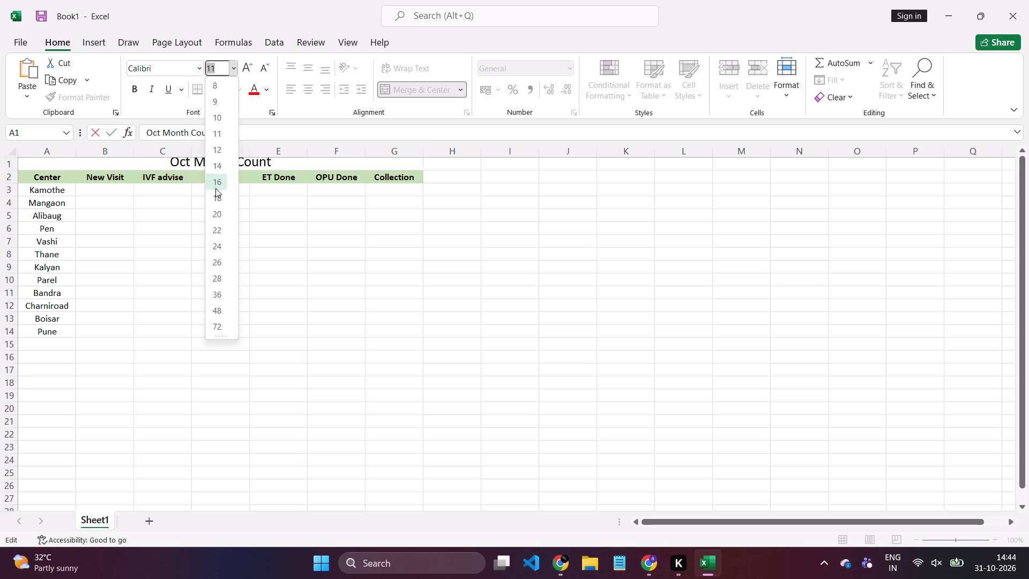
click(215, 168)
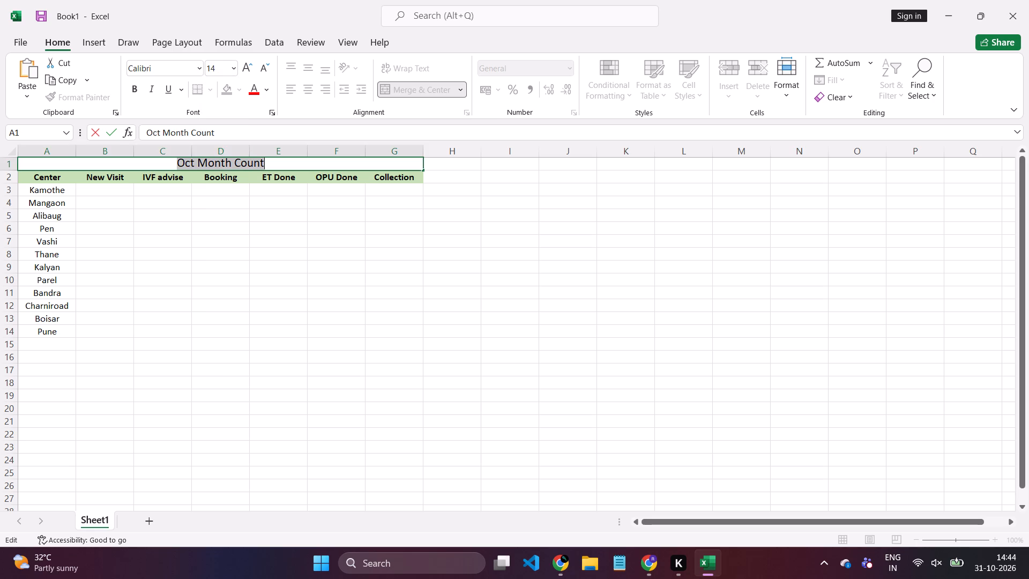
click(132, 95)
click(342, 303)
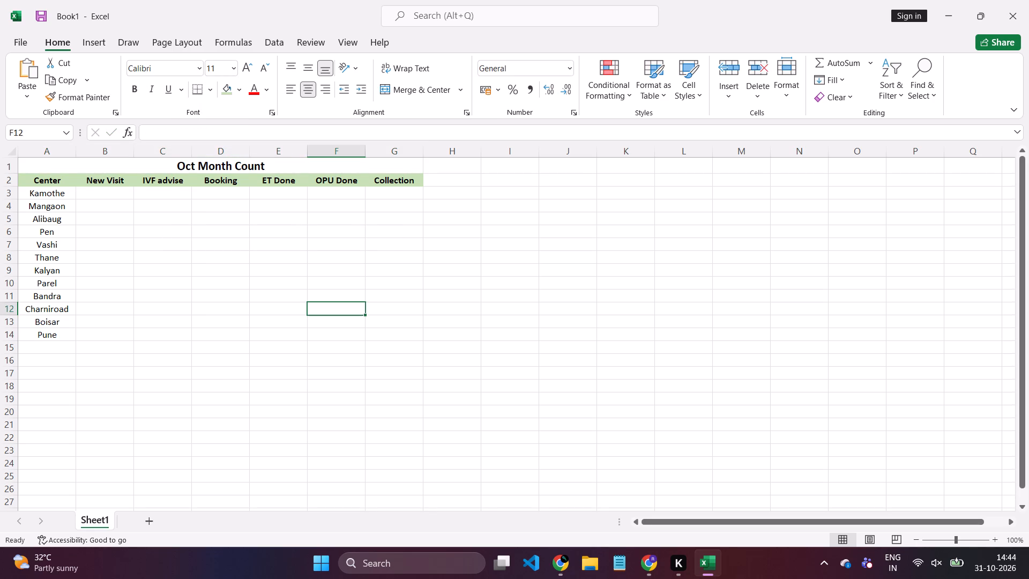
Fill the merged title cell with a light orange background color.
click(267, 166)
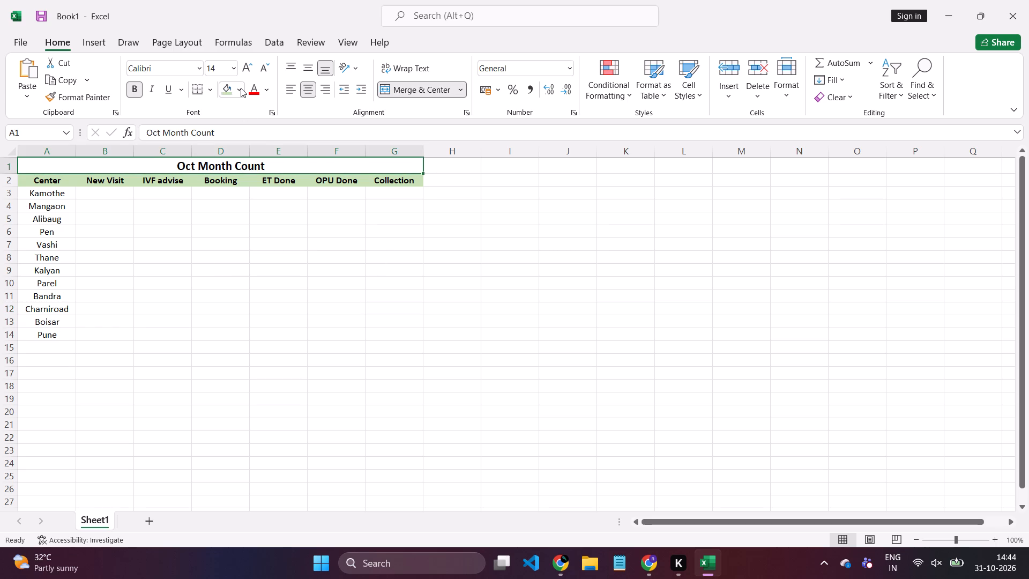
click(241, 88)
click(300, 142)
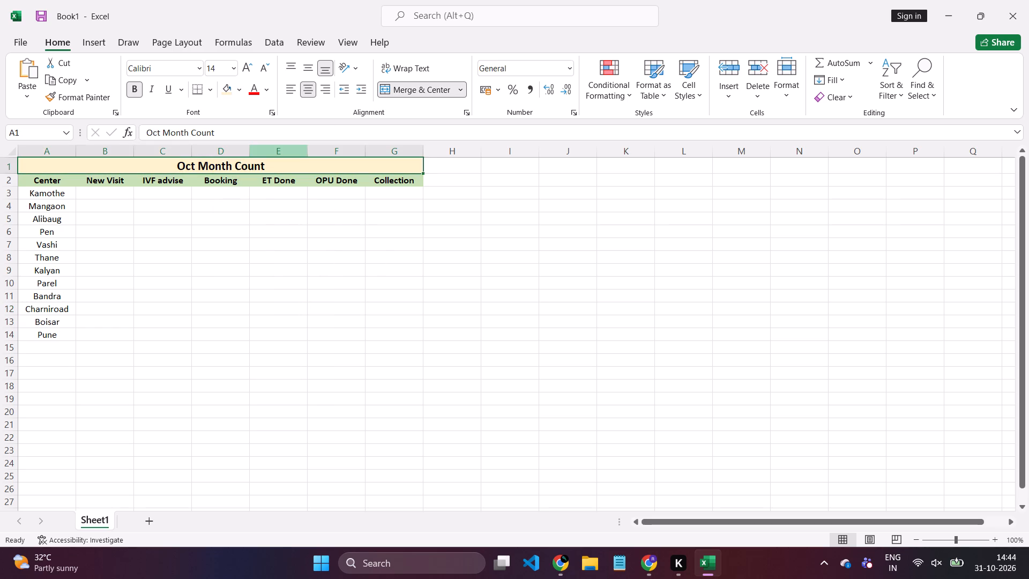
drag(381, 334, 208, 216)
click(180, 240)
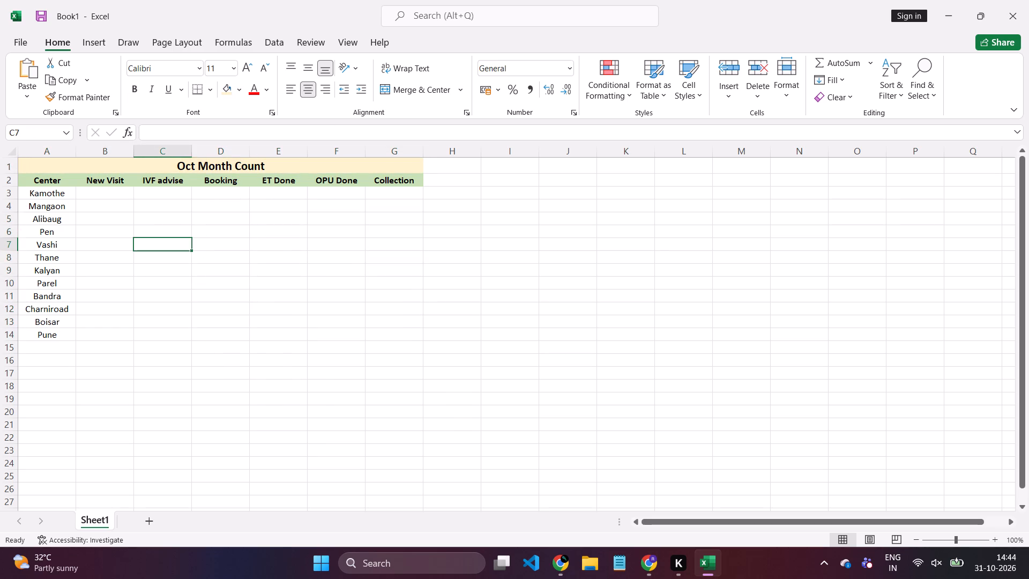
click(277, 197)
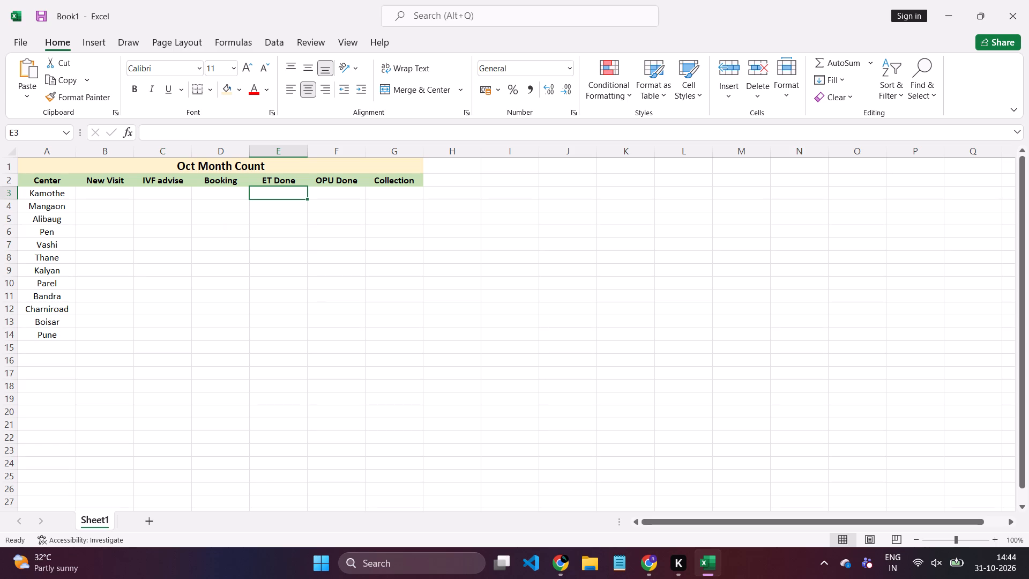
Insert a column before OPU Done and merge and center the ET Done header across E2:F2.
right_click(325, 148)
click(357, 261)
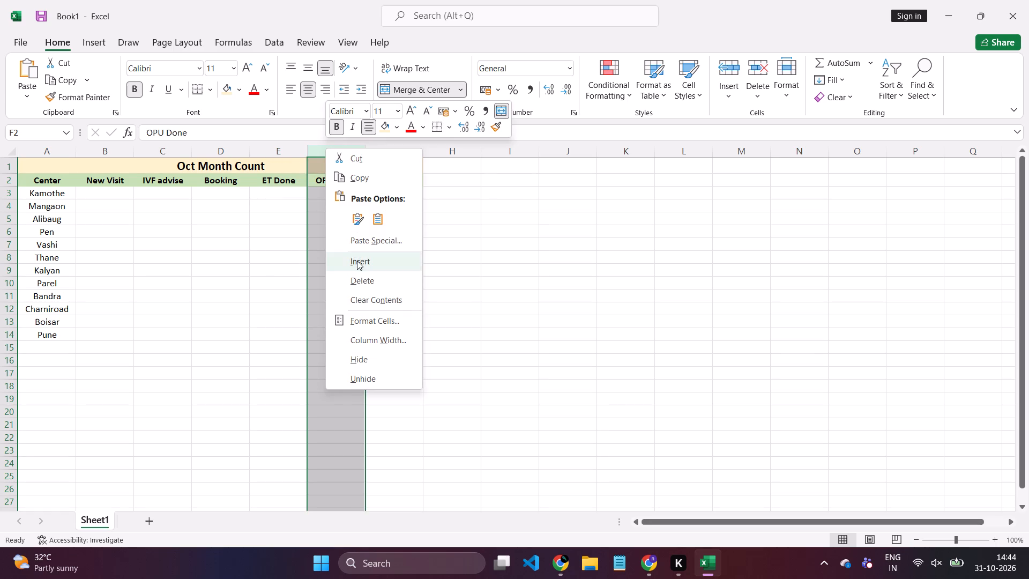
drag(296, 179, 341, 178)
click(411, 90)
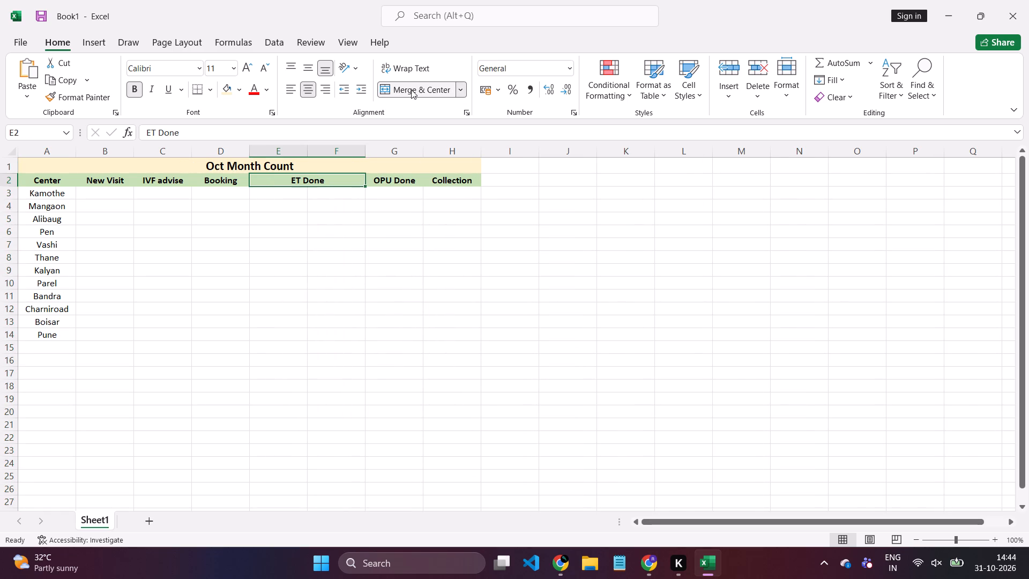
click(293, 192)
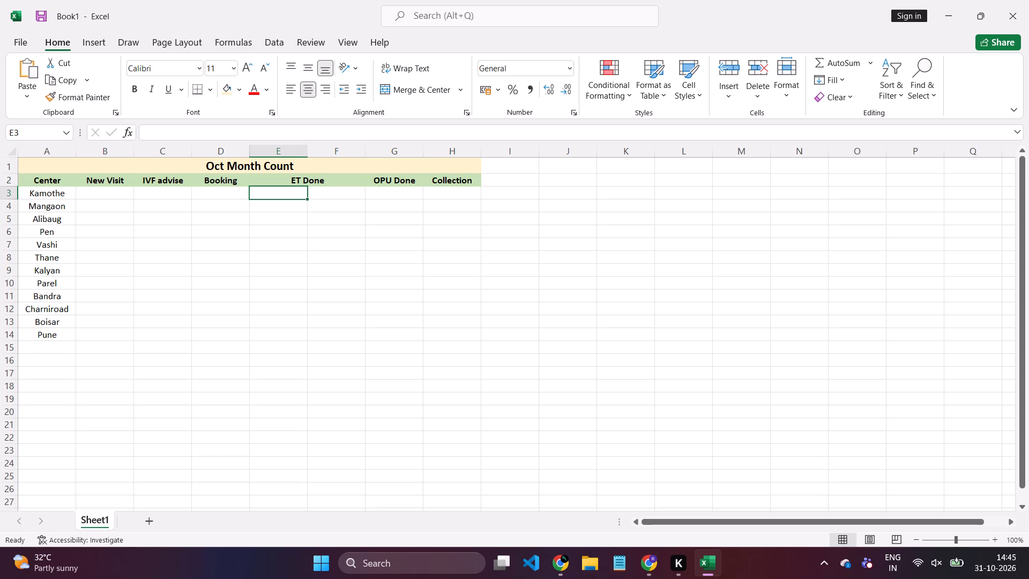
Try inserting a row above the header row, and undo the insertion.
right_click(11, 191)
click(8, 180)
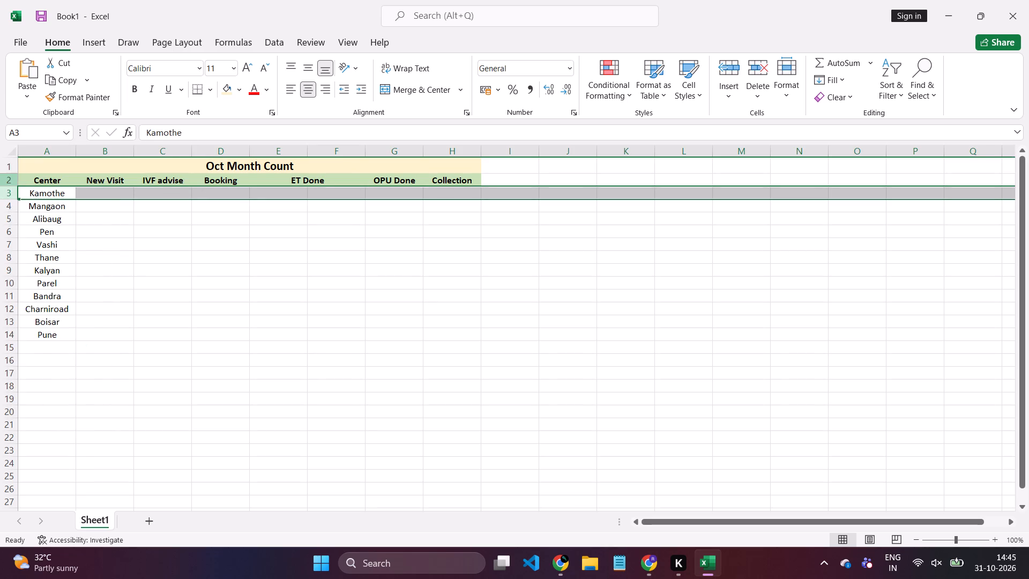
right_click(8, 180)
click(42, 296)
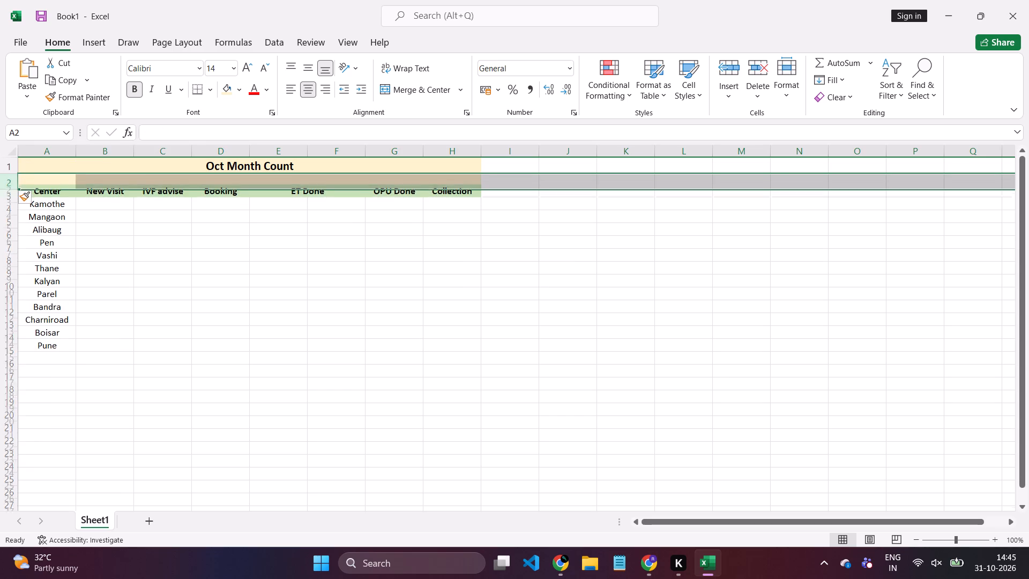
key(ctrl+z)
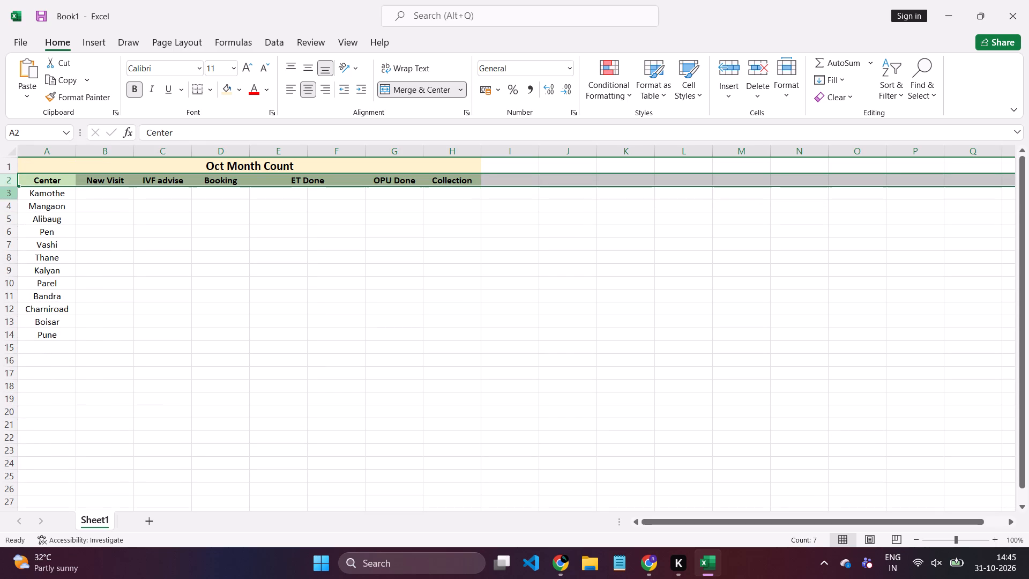
Insert a row between the header row and the Kamothe row for subheadings.
click(9, 196)
click(8, 192)
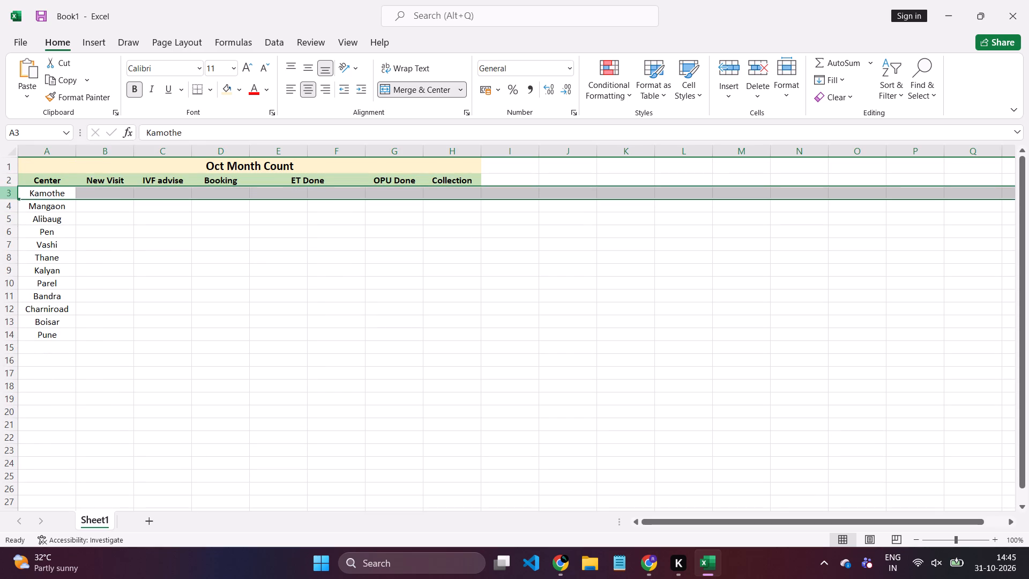
right_click(10, 192)
click(36, 299)
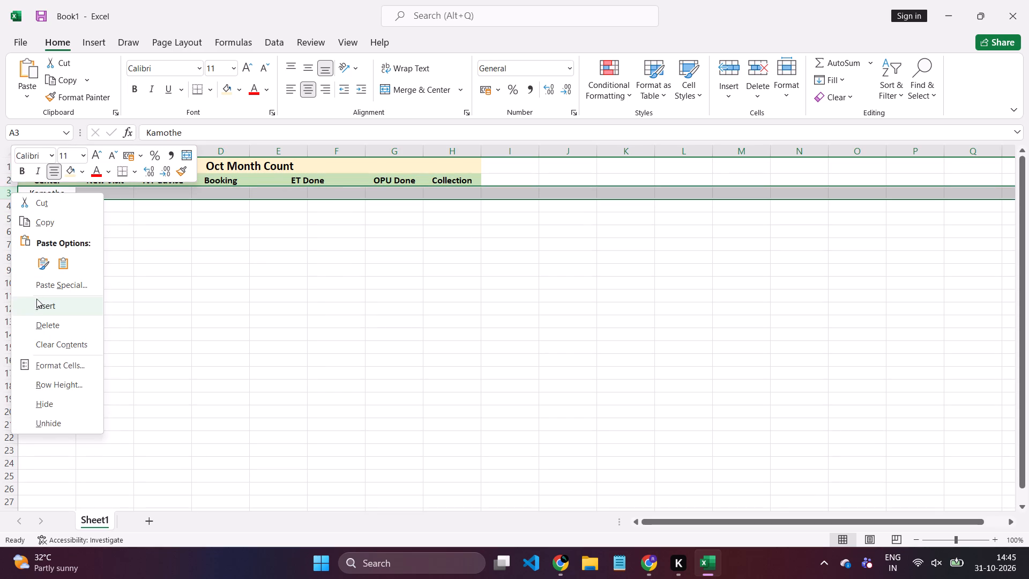
click(299, 192)
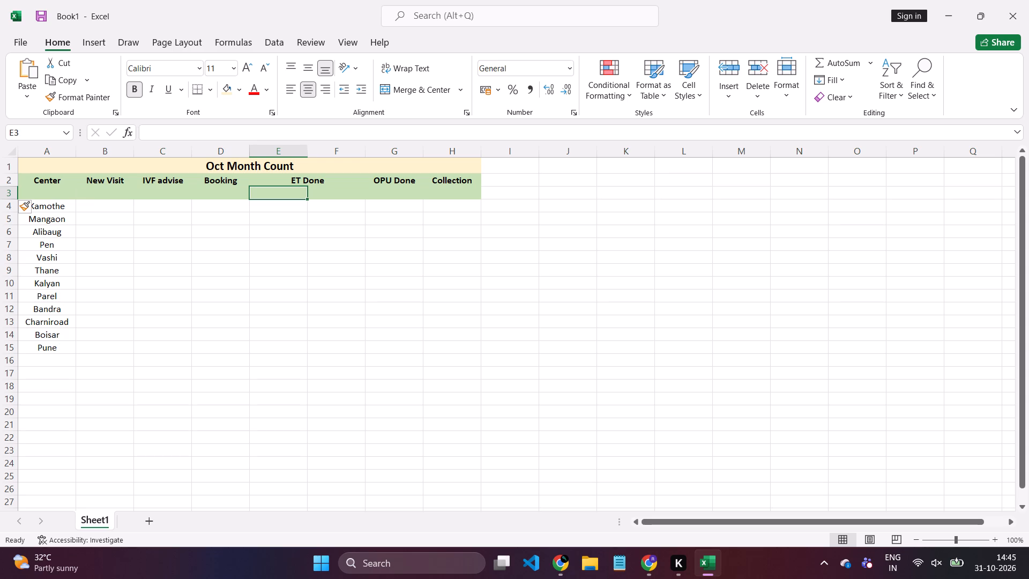
Enter the subheading "Donar" in cell E3 under ET Done.
drag(284, 196, 316, 198)
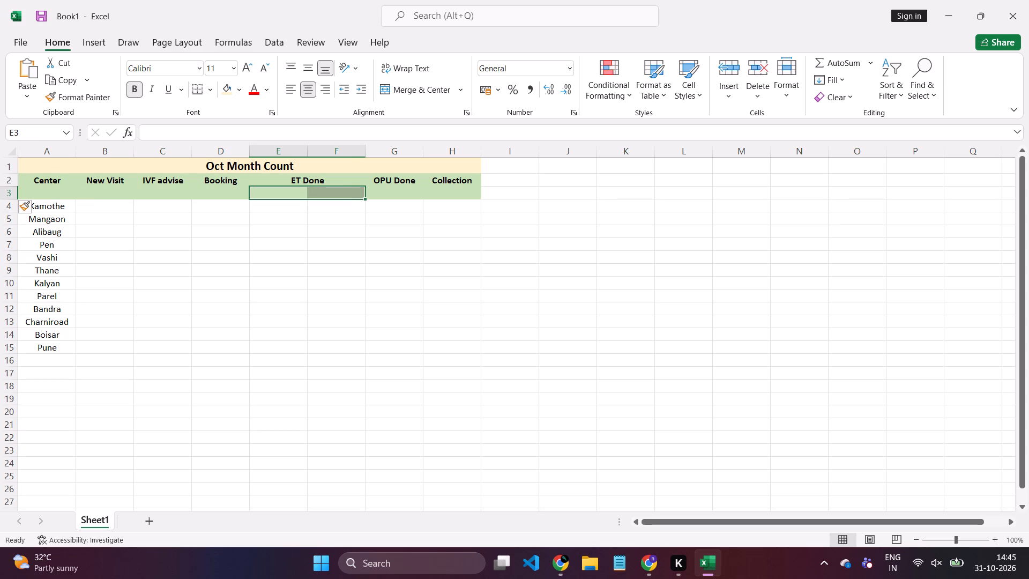
click(295, 194)
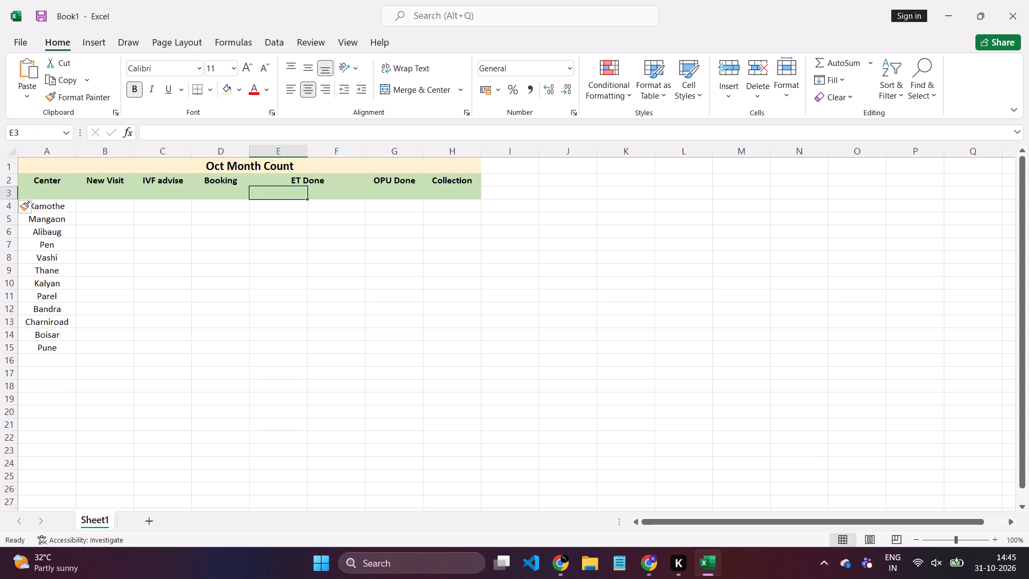
text(Doner)
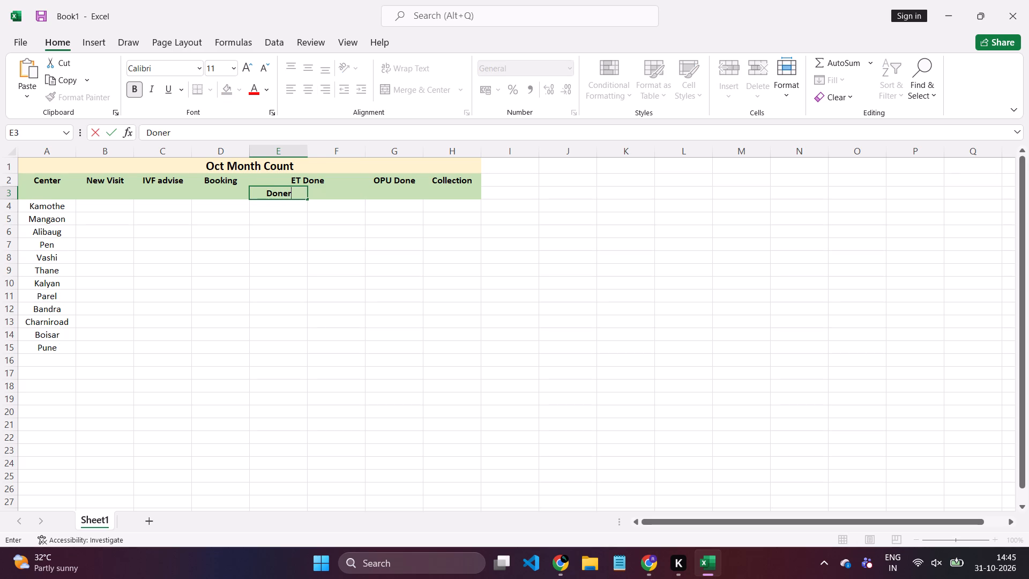
key(BackSpace)
key(BackSpace)
text(ar)
key(Right)
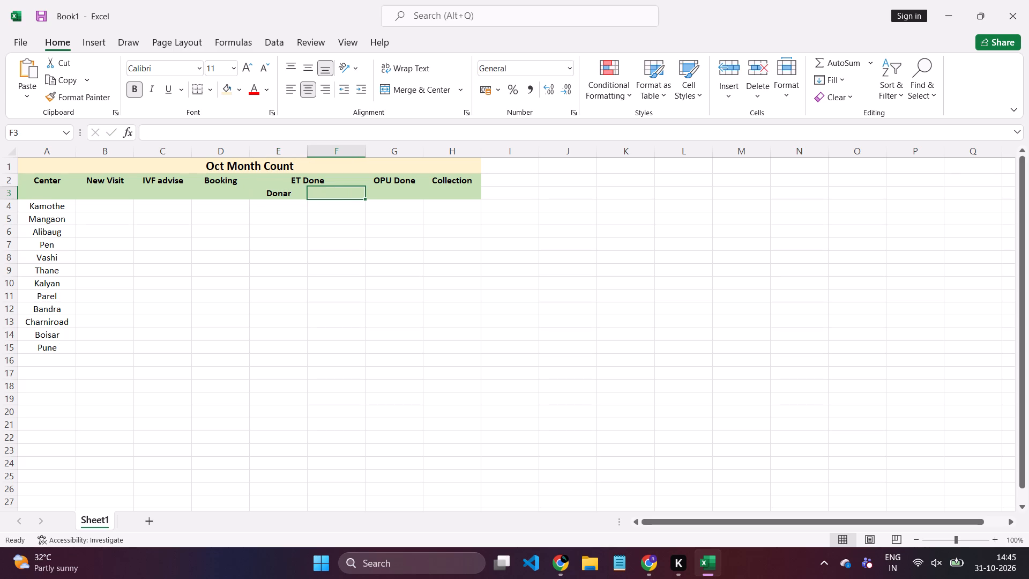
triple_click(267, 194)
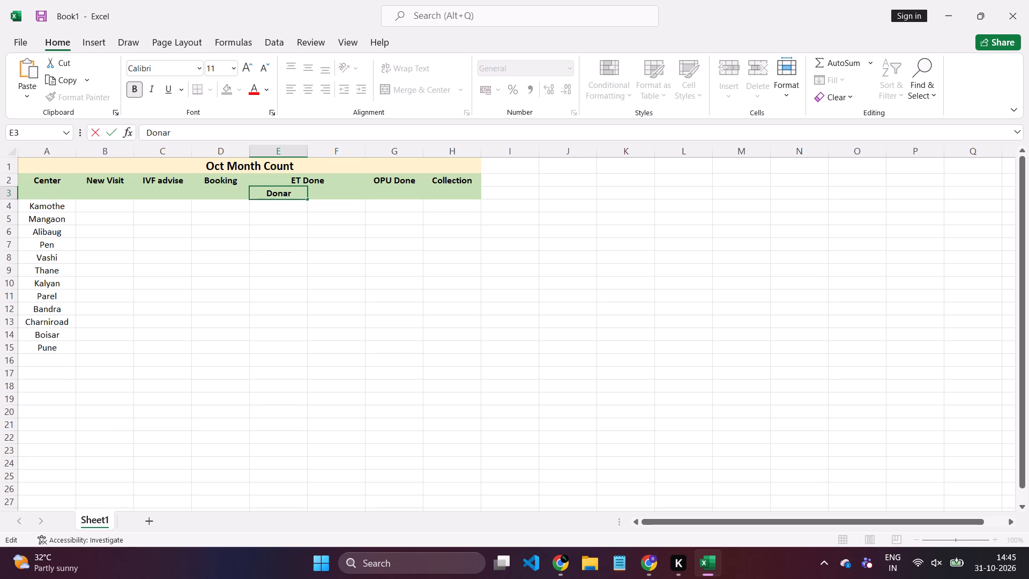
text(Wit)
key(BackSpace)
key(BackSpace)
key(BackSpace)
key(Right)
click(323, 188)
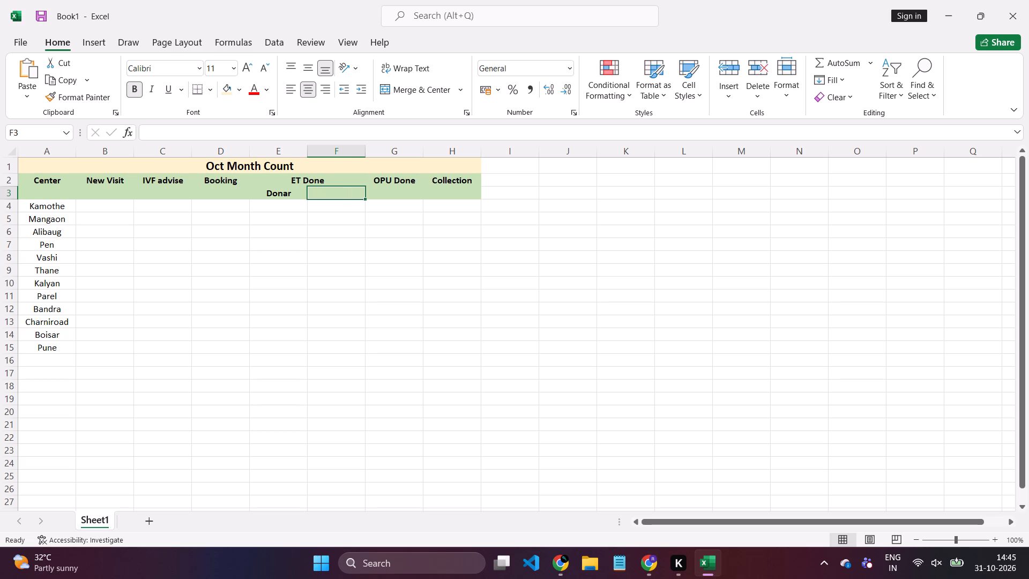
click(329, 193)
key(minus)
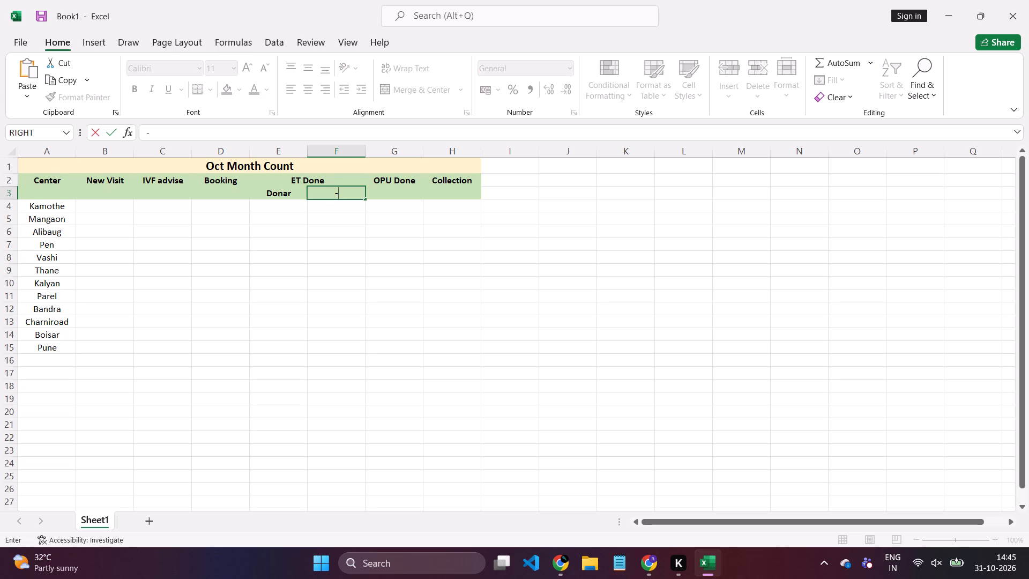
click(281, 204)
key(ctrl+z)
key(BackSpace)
Enter the ET Done counts in columns E and F: 12 and 36 for Kamothe, 0 and 2 for Mangaon.
click(287, 207)
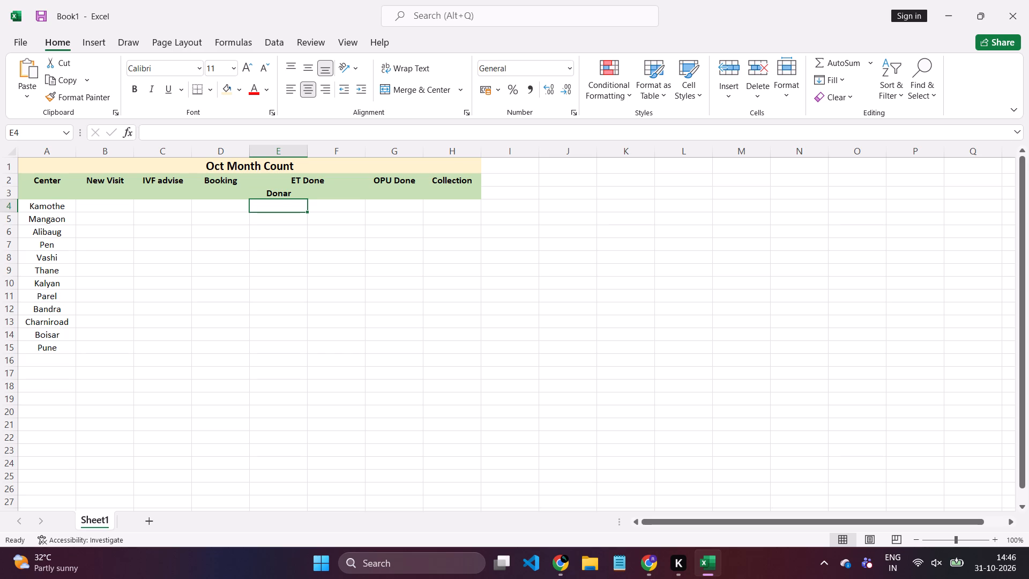
text(12)
key(Right)
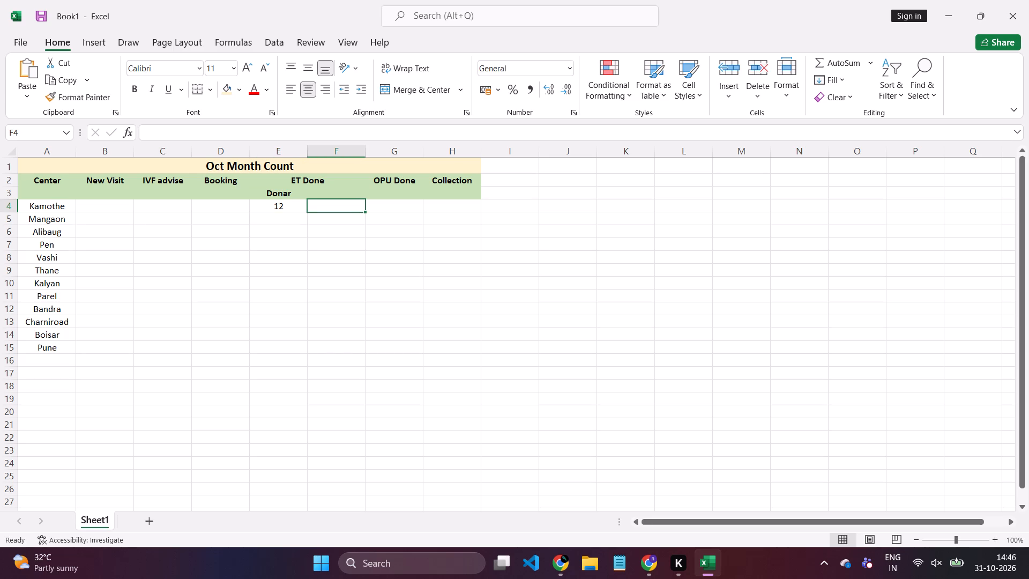
text(36)
key(Down)
key(Left)
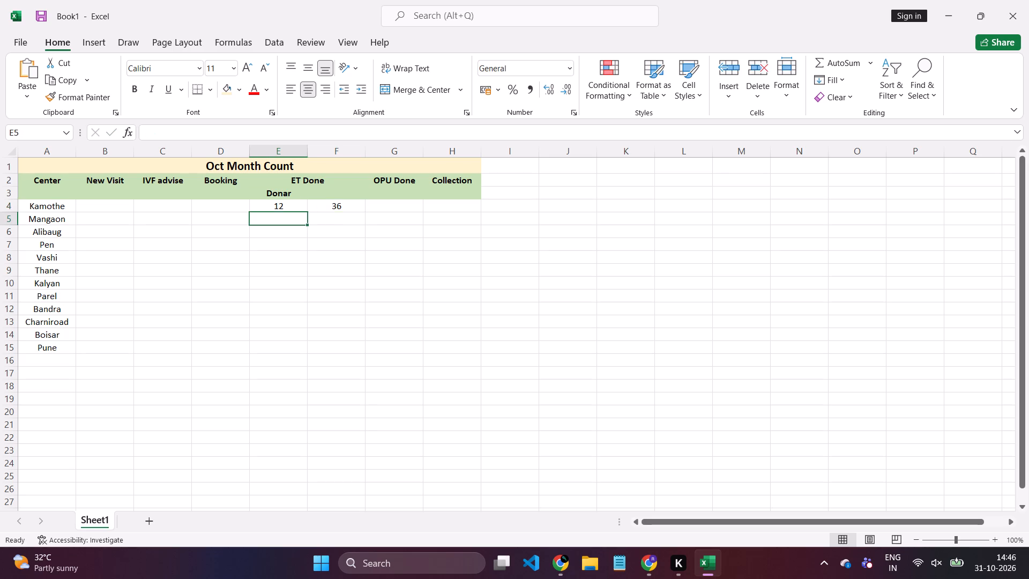
key(Right)
key(2)
key(Left)
key(0)
key(Down)
Enter 0 in the Donar column for Alibaug, Pen and Vashi.
key(0)
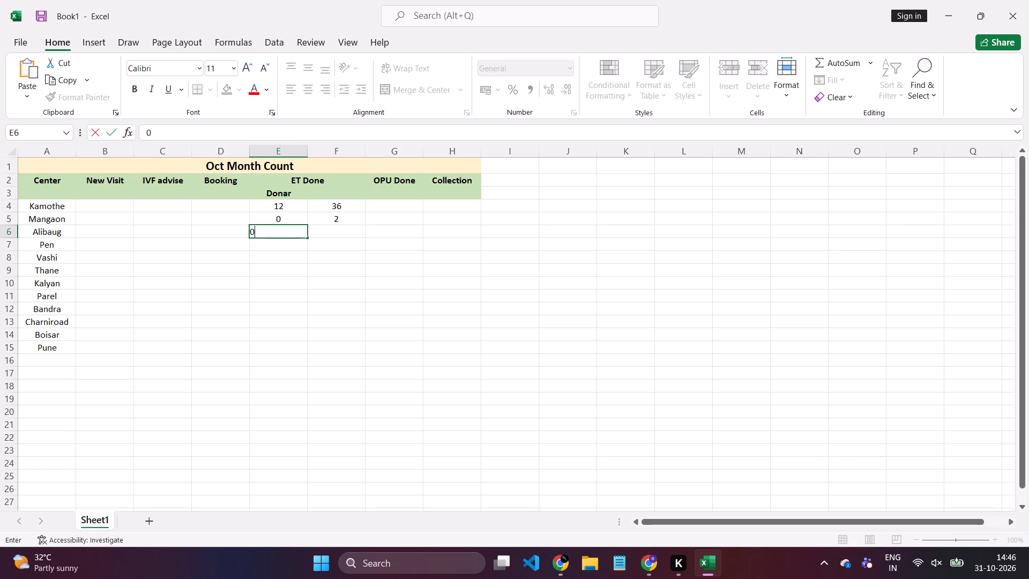
key(Down)
key(Down)
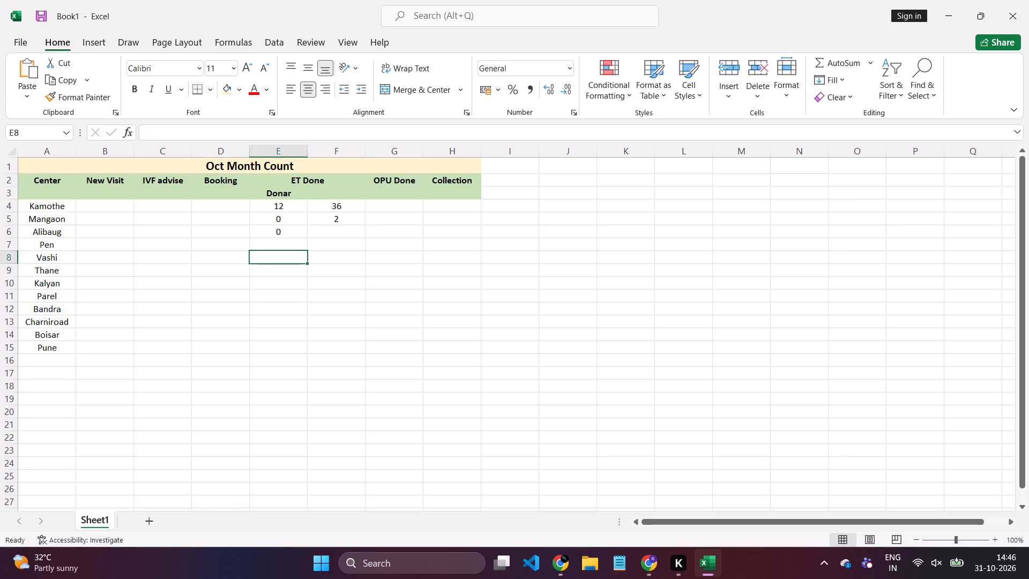
key(Up)
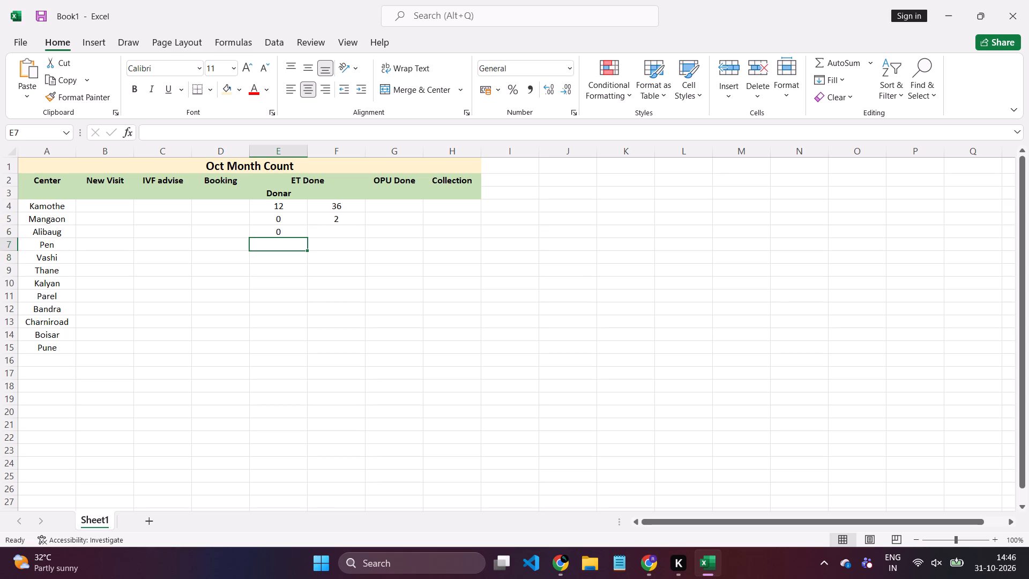
key(0)
key(Down)
key(0)
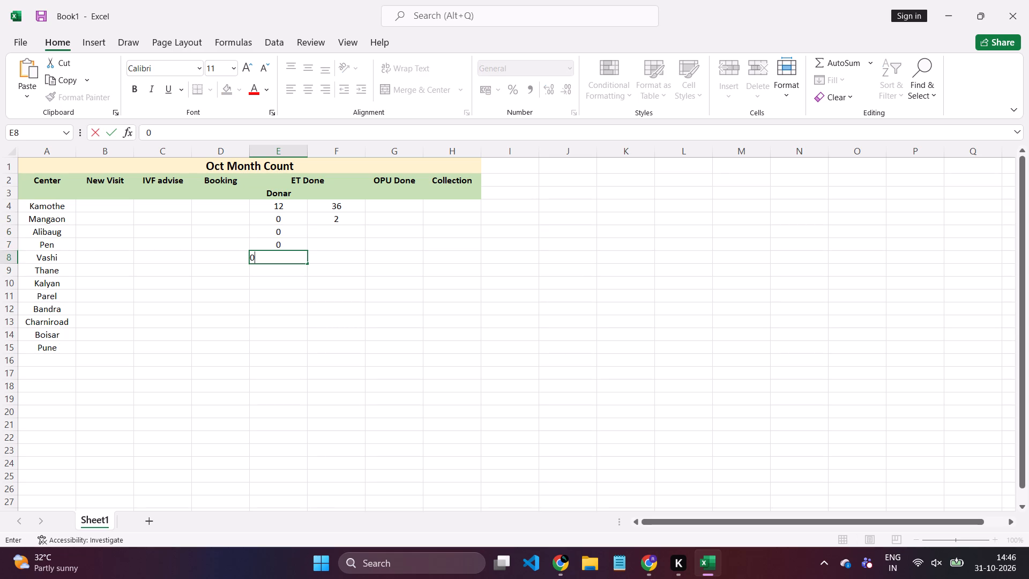
key(Right)
Enter the second ET Done counts in column F: 4 for Alibaug, 1 for Pen and 6 for Vashi.
key(Up)
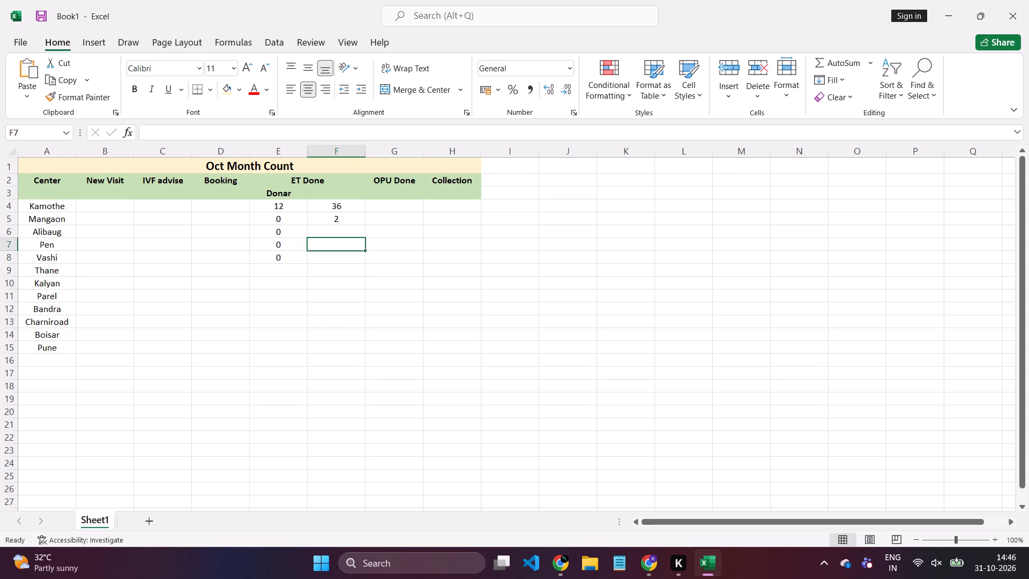
key(Up)
key(4)
key(Down)
key(1)
key(Down)
key(6)
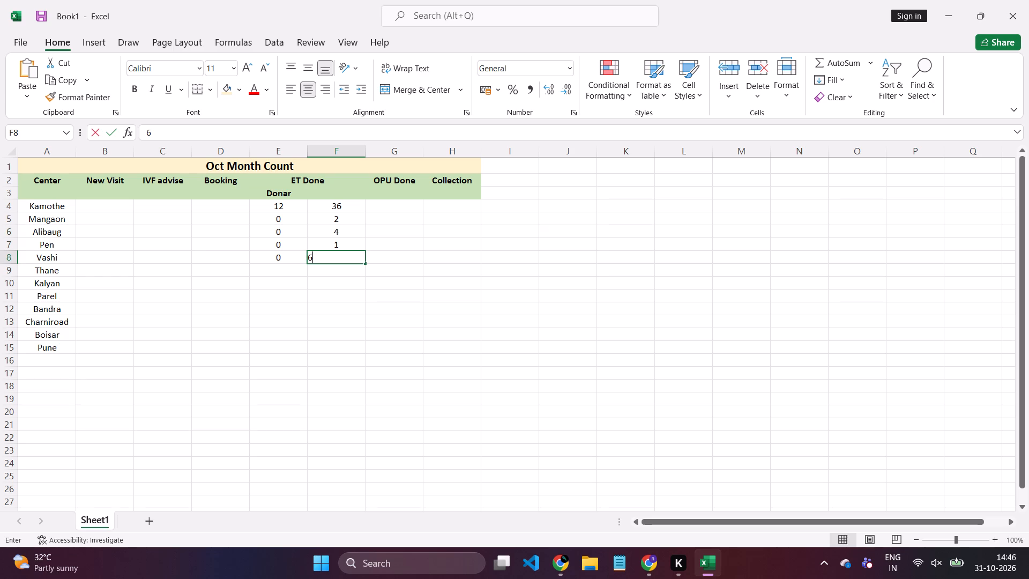
key(Down)
Enter the ET Done counts for Thane: 4 under Donar and 5 in column F.
key(9)
key(BackSpace)
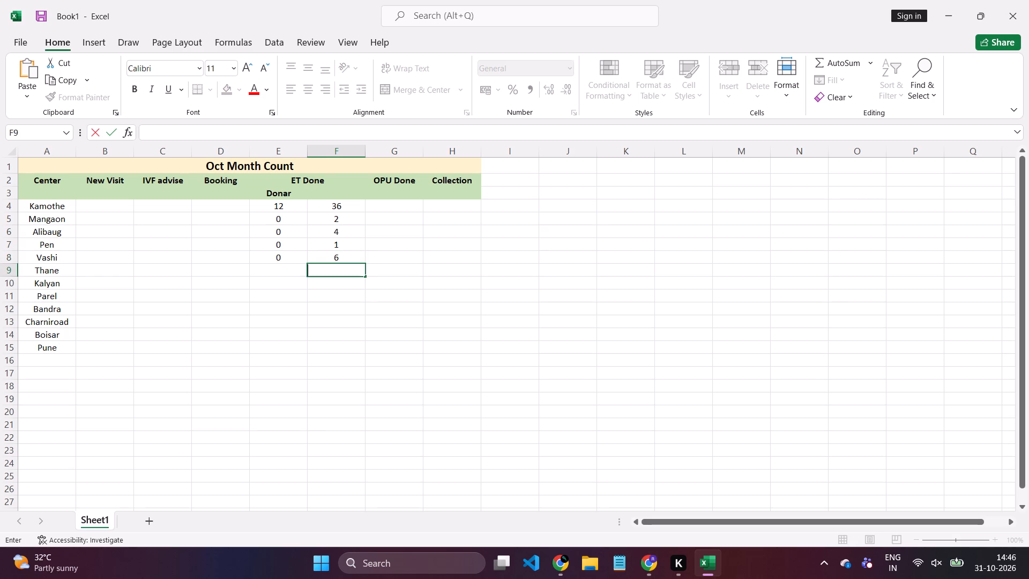
key(Left)
key(4)
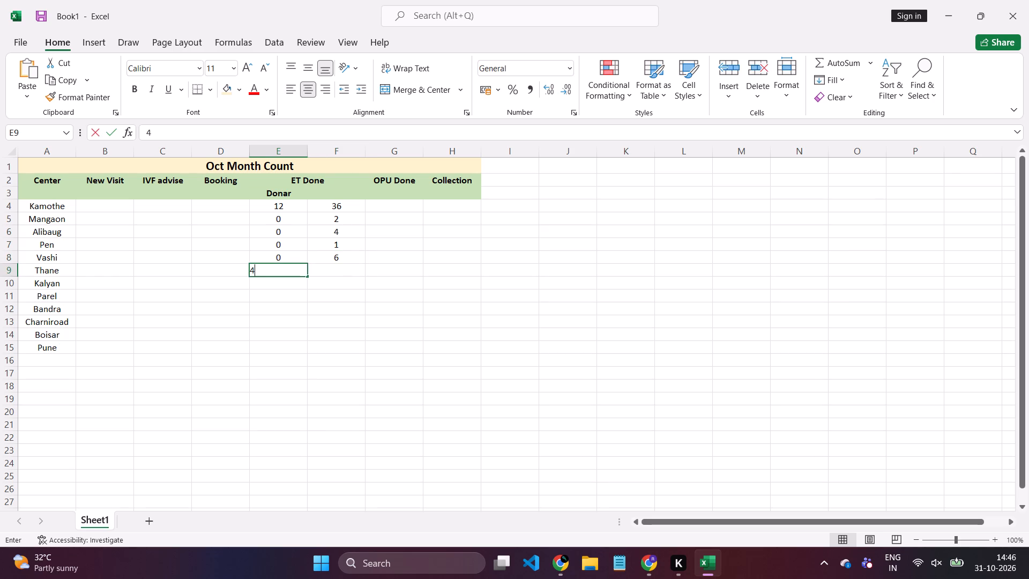
key(Right)
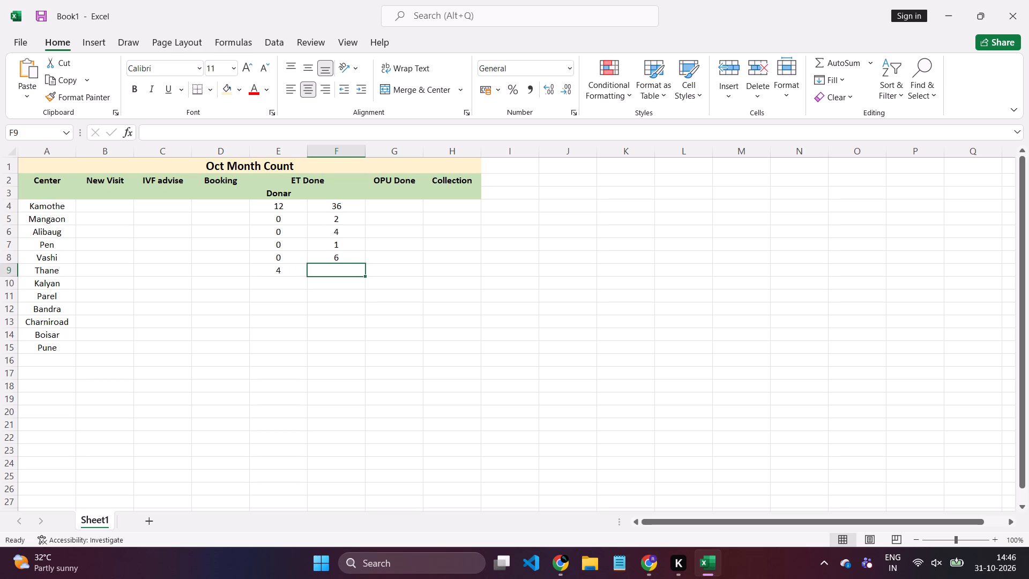
key(5)
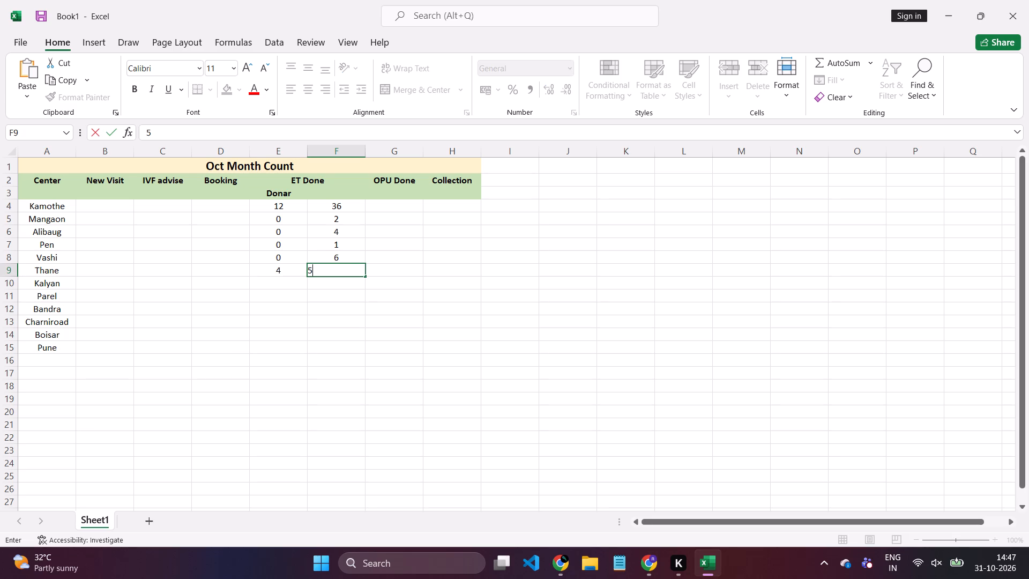
key(Down)
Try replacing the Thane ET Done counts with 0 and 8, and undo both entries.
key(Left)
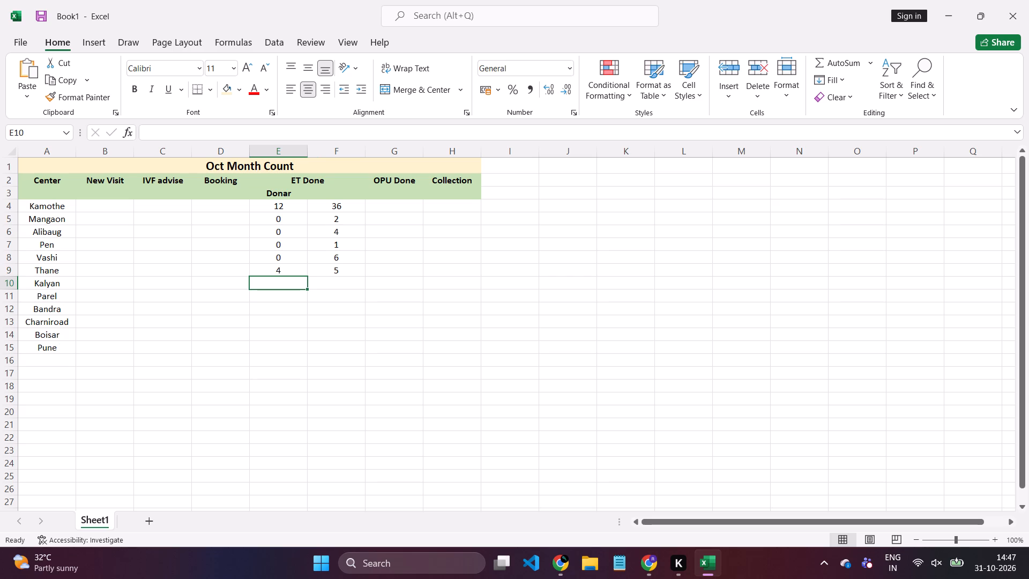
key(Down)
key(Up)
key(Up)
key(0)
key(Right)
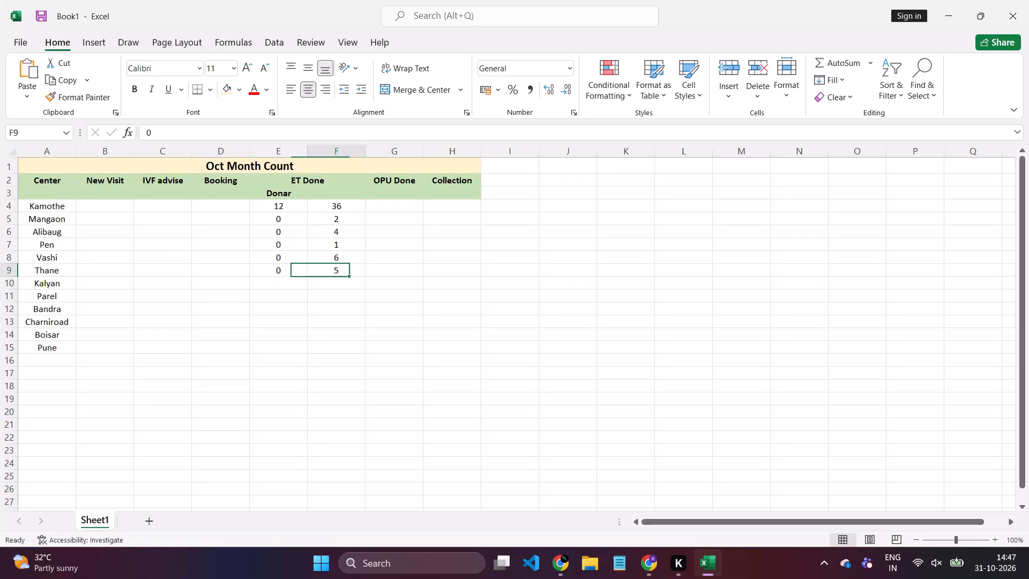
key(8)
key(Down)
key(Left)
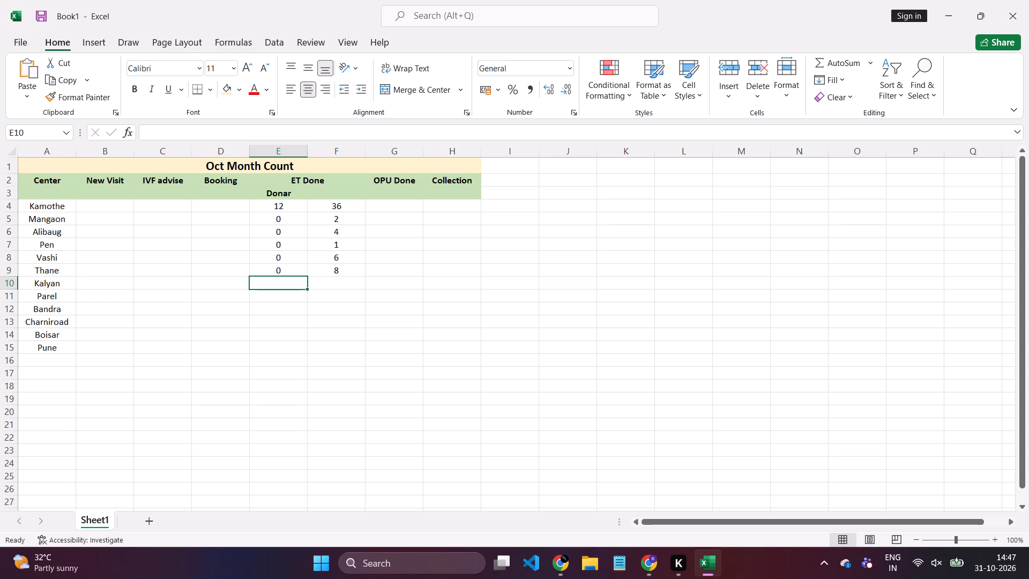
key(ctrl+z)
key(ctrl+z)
Enter the ET Done counts in columns E and F: 0 and 8 for Kalyan, 3 and 13 for Parel.
key(Down)
key(0)
key(Right)
key(8)
key(Down)
key(Left)
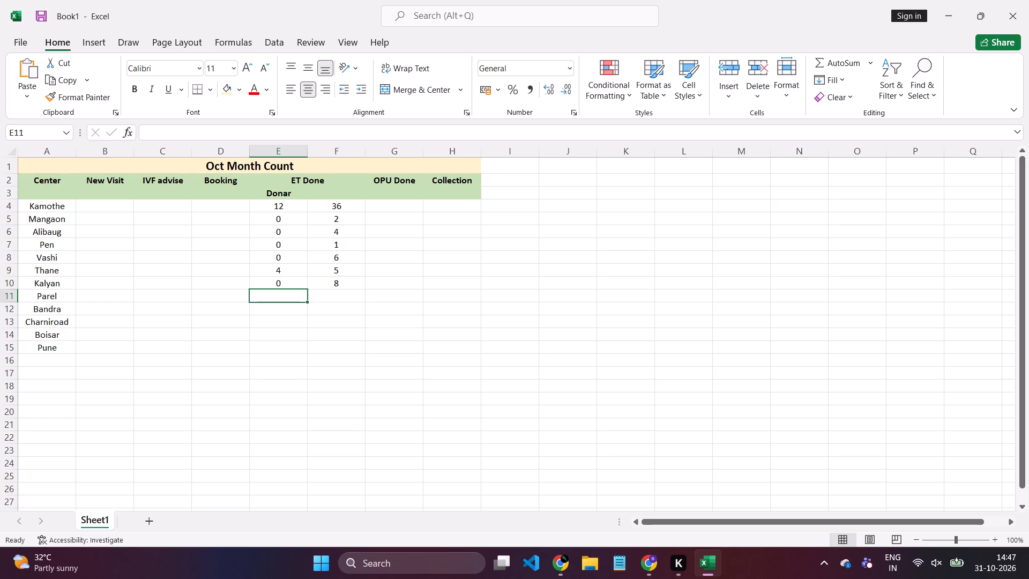
key(3)
key(Right)
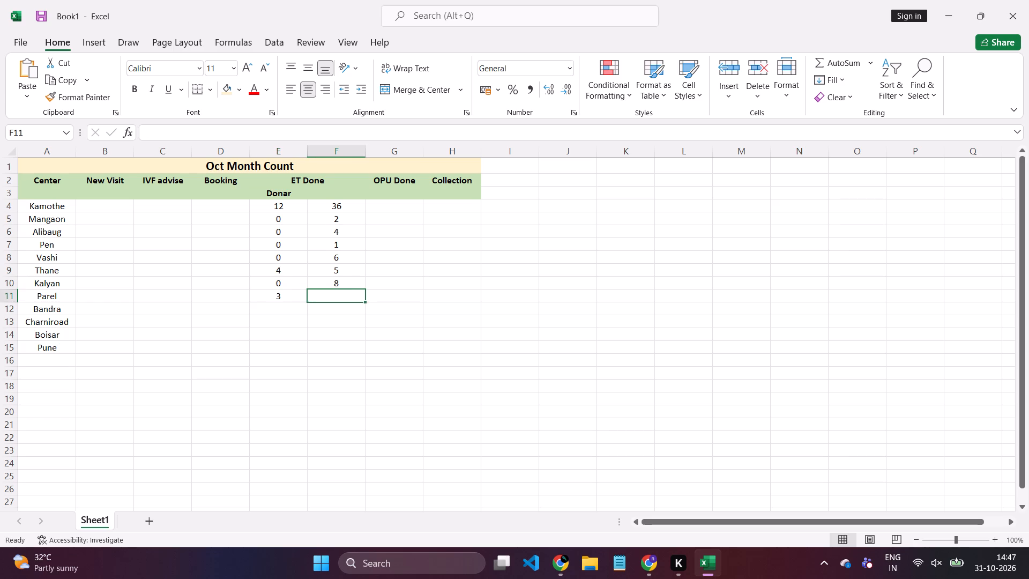
text(13)
key(Down)
Enter the ET Done counts in columns E and F: 0 and 2 for Bandra, 4 and 8 for Charniroad.
key(Left)
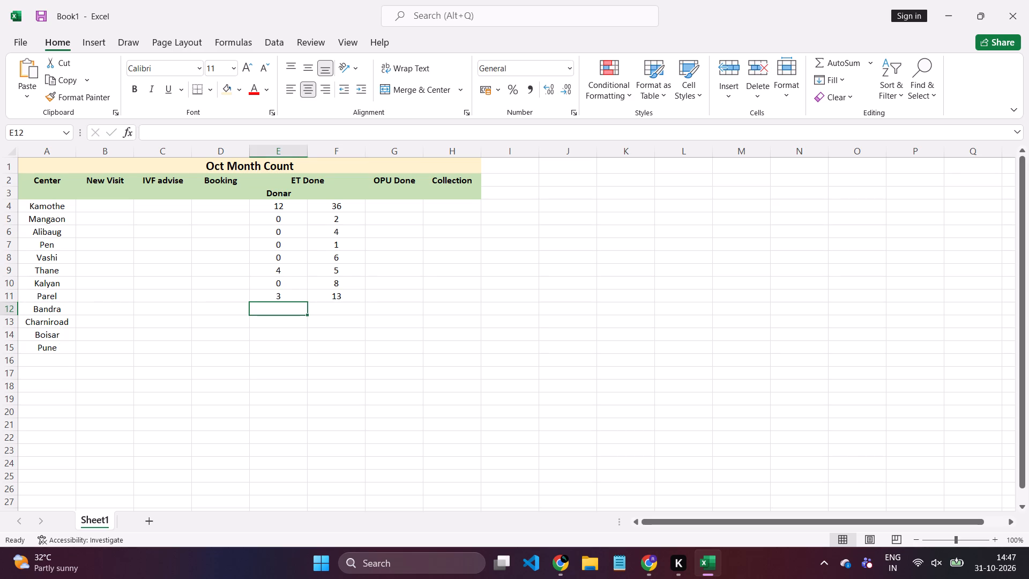
key(0)
key(Right)
key(2)
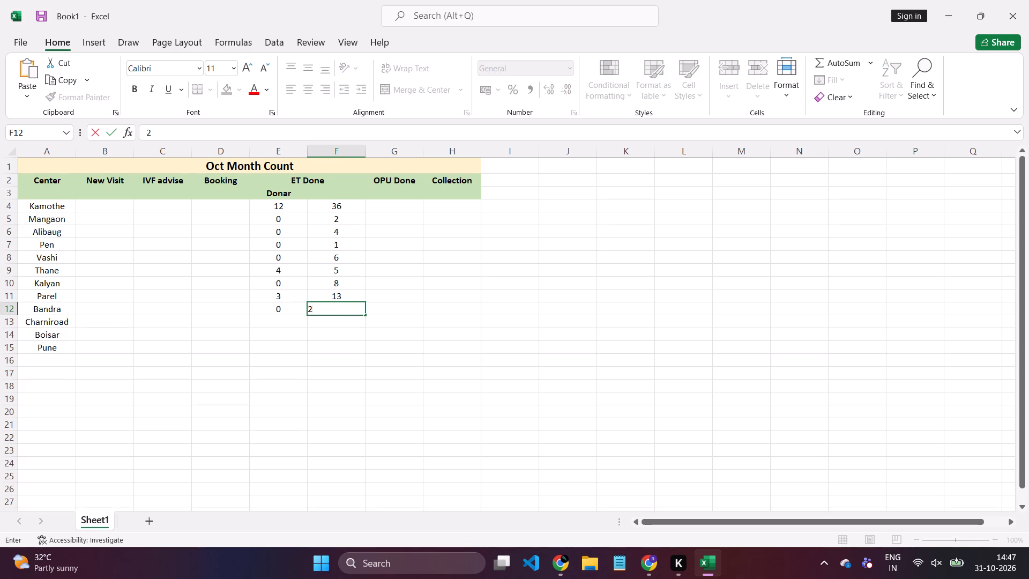
key(Down)
key(Left)
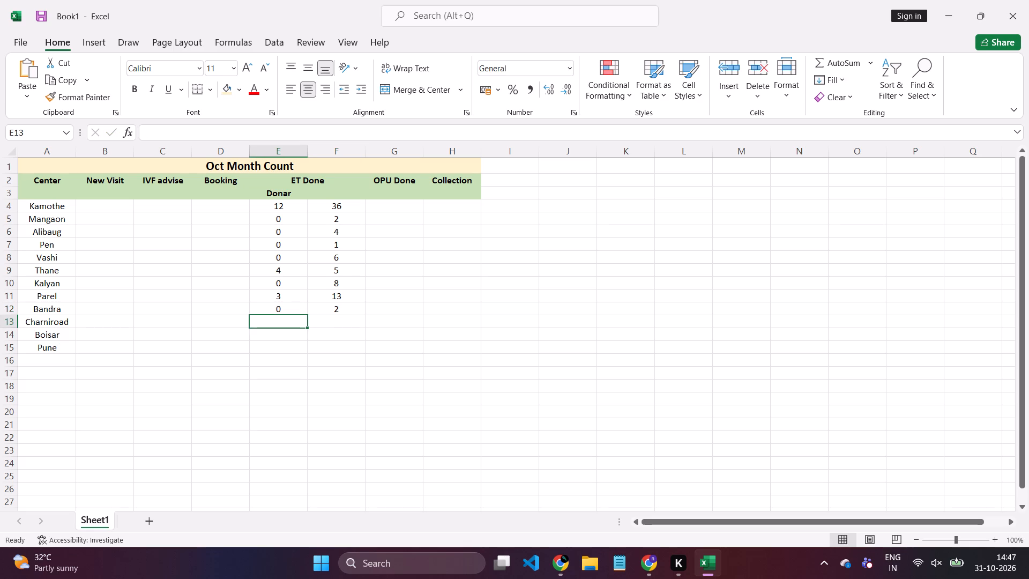
key(4)
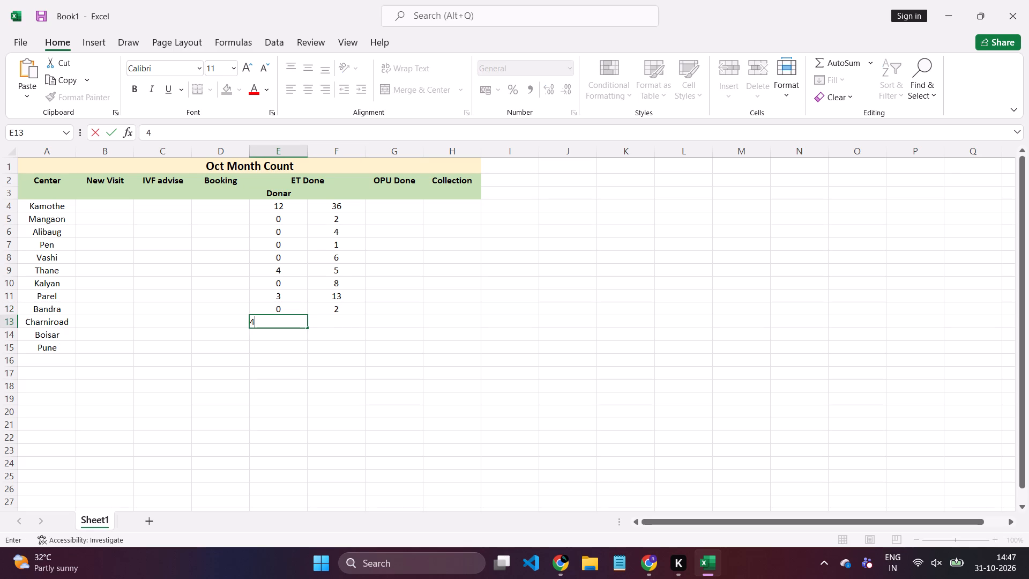
key(Right)
key(8)
key(Down)
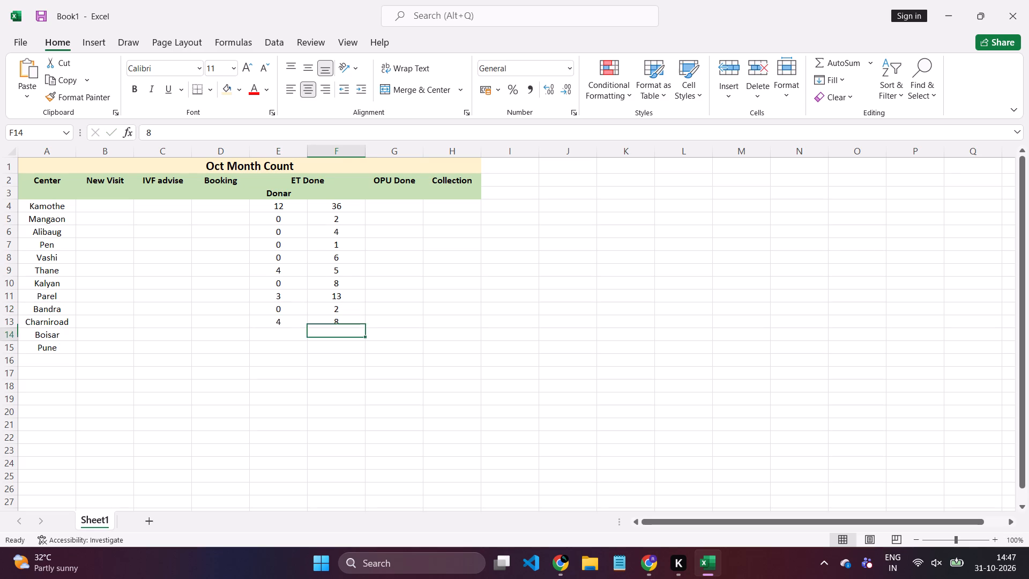
Enter the ET Done counts in columns E and F: 0 and 9 for Boisar, 1 and 6 for Pune.
key(Left)
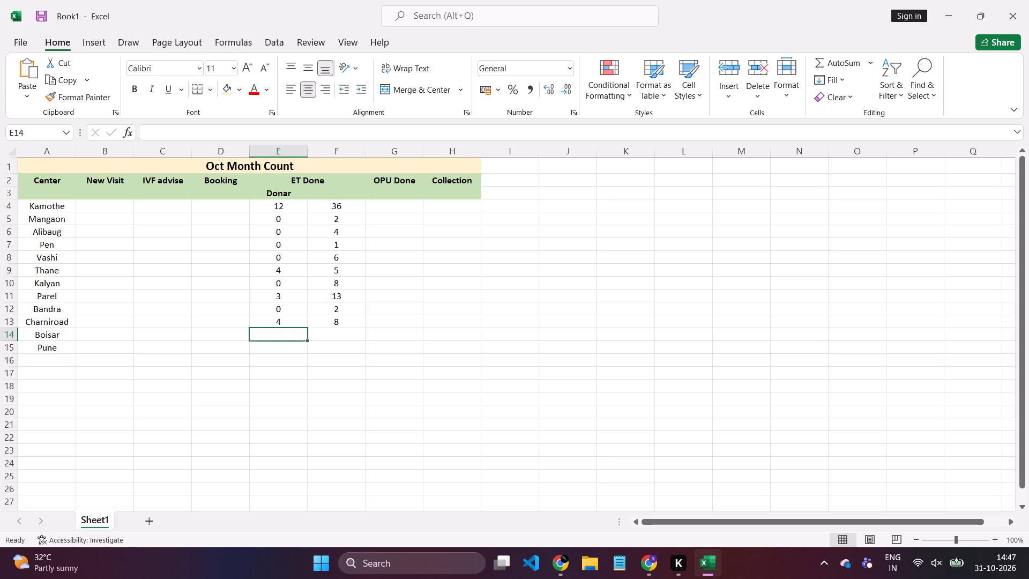
key(0)
key(Right)
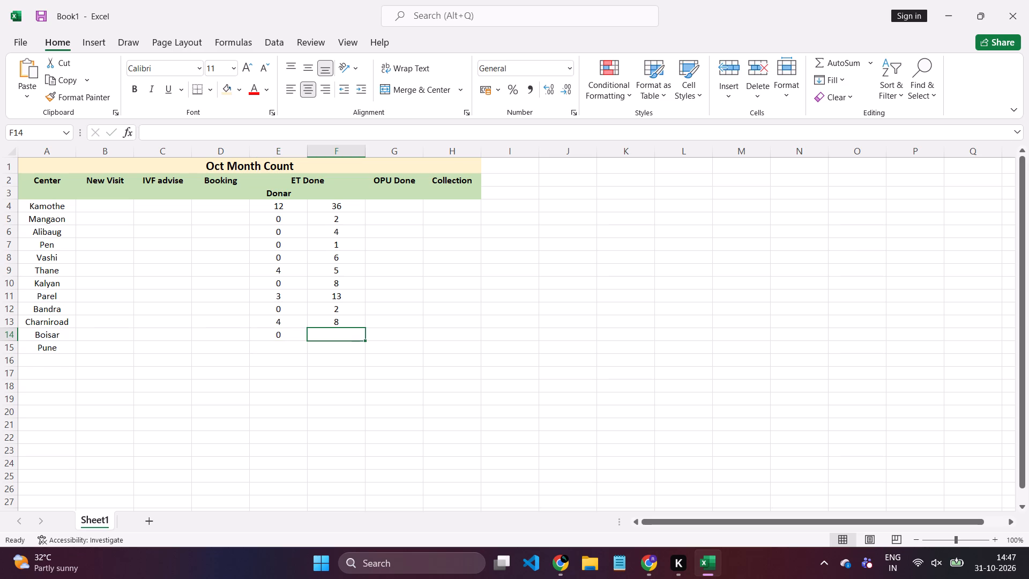
key(9)
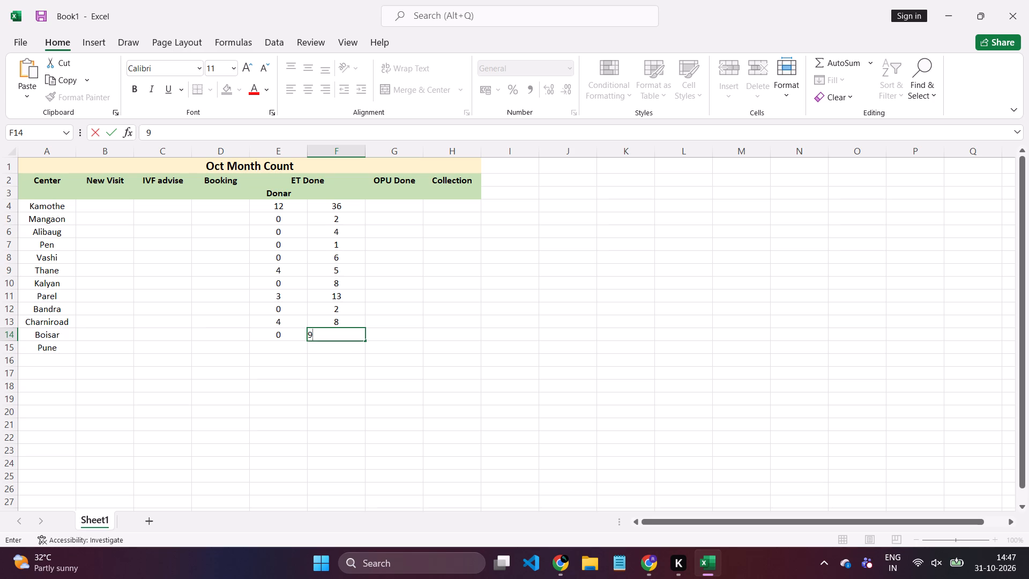
key(Down)
key(Left)
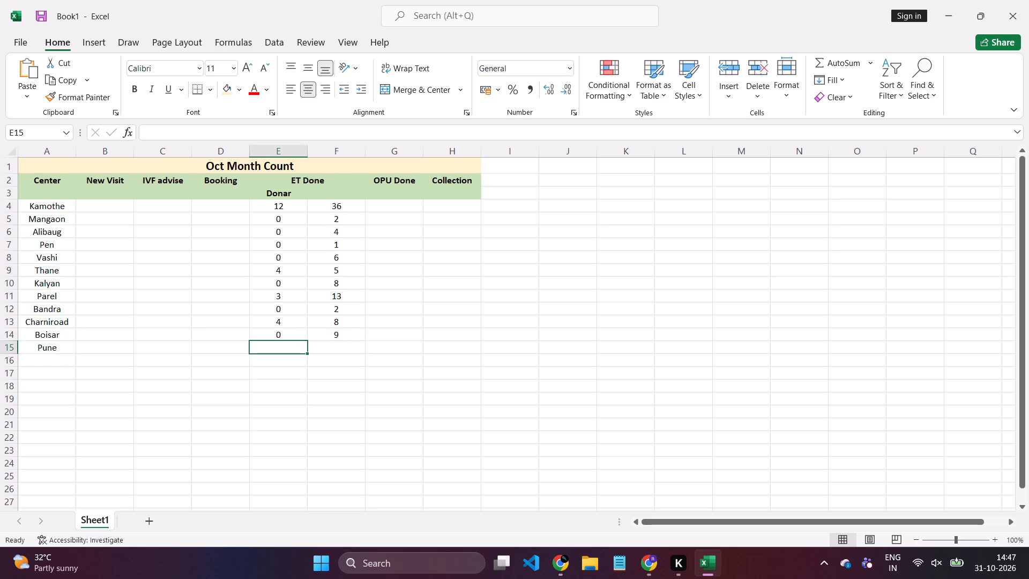
key(1)
key(Right)
key(6)
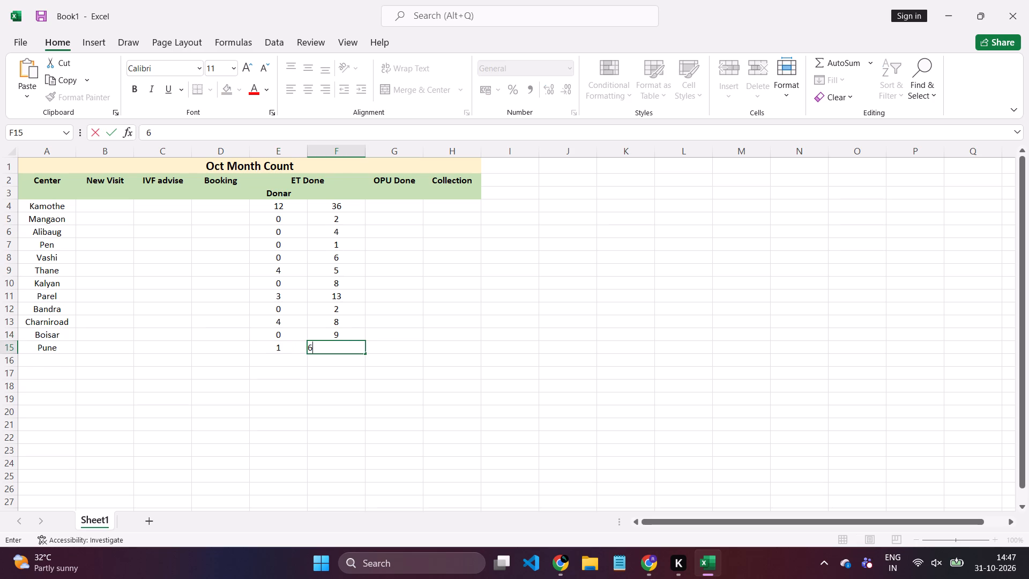
key(Return)
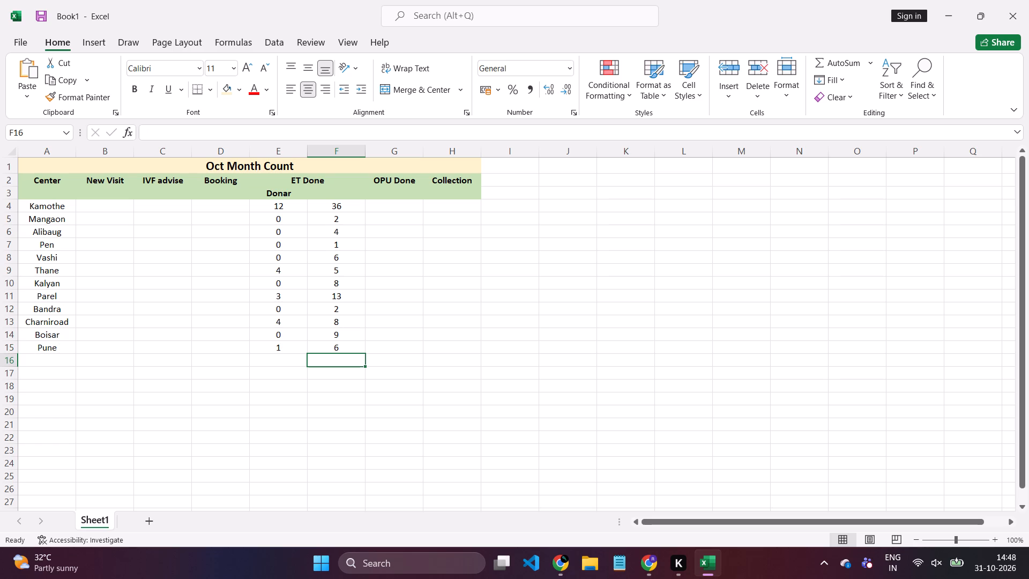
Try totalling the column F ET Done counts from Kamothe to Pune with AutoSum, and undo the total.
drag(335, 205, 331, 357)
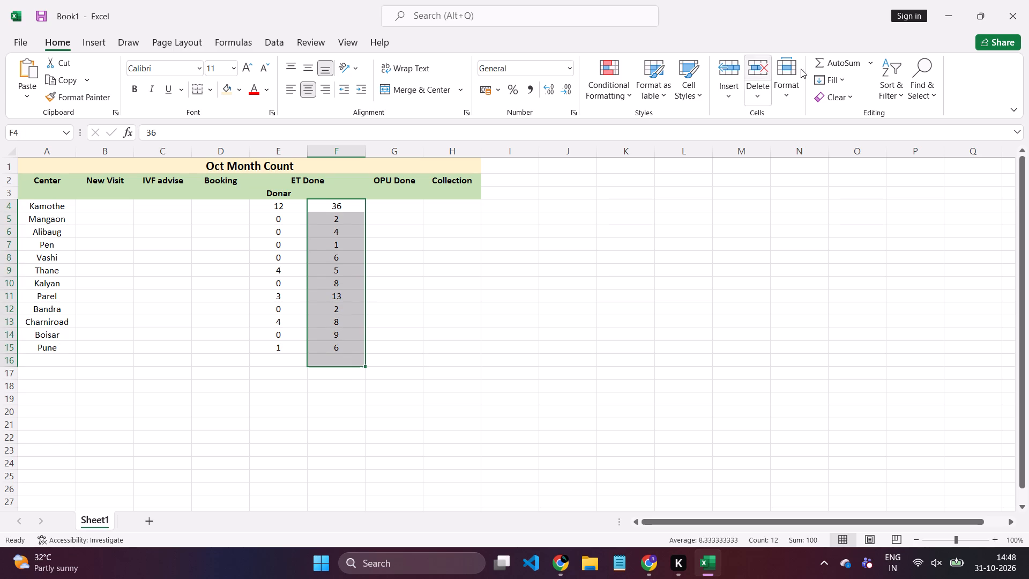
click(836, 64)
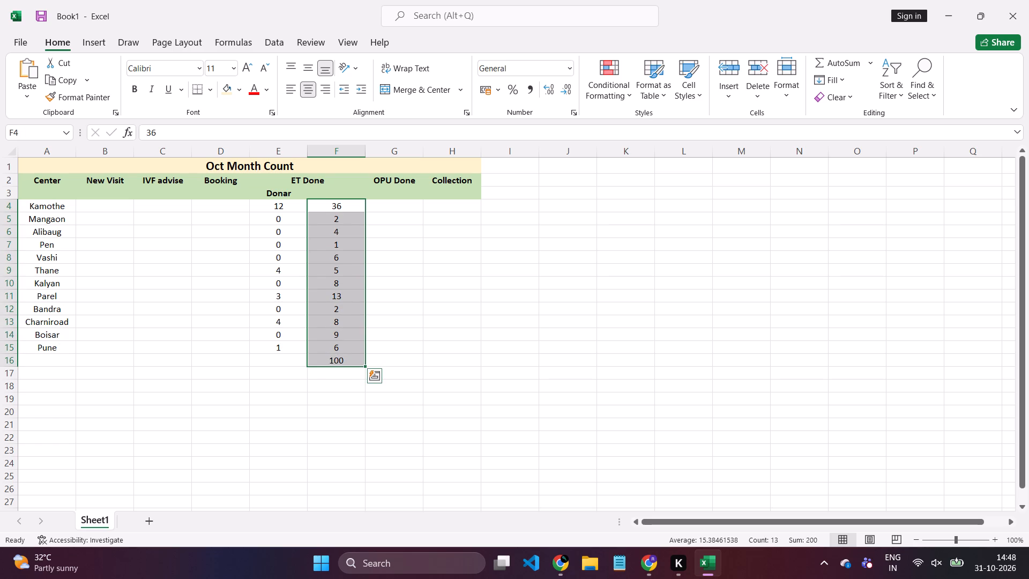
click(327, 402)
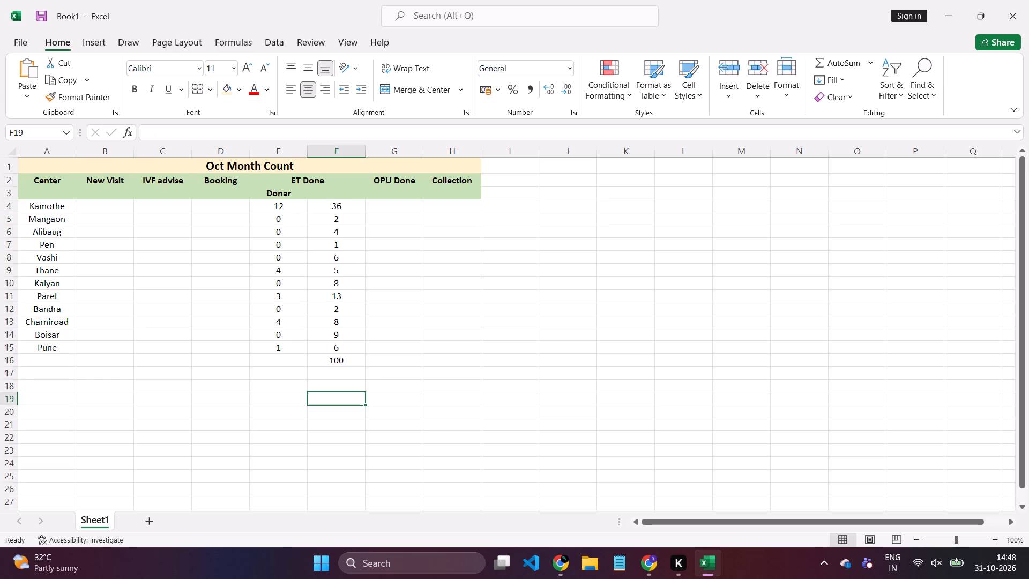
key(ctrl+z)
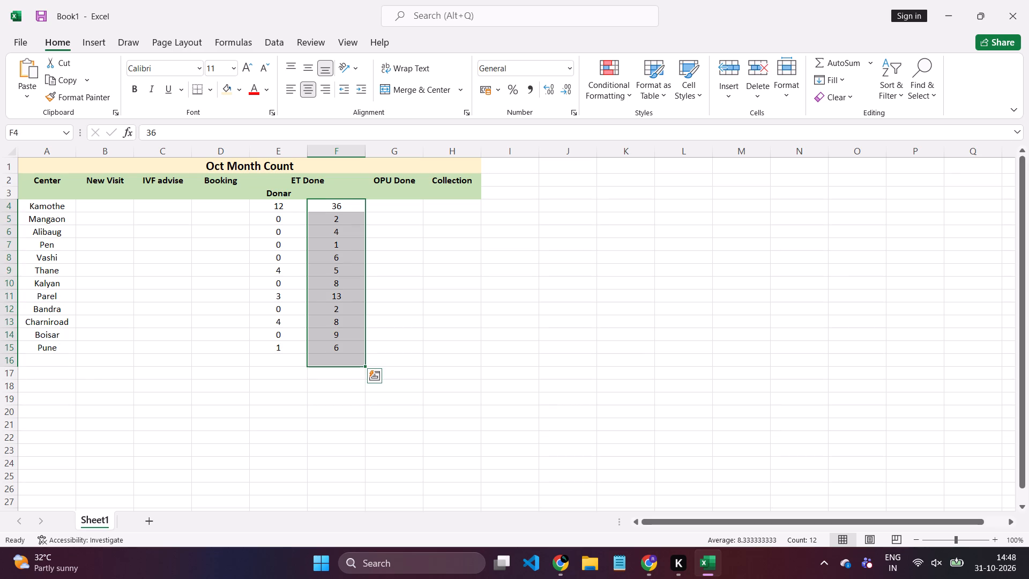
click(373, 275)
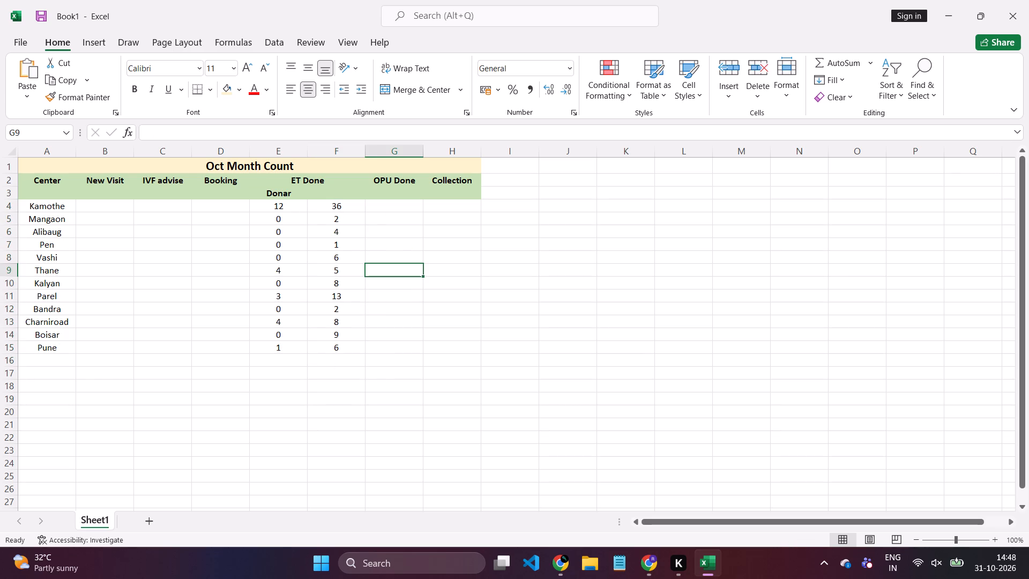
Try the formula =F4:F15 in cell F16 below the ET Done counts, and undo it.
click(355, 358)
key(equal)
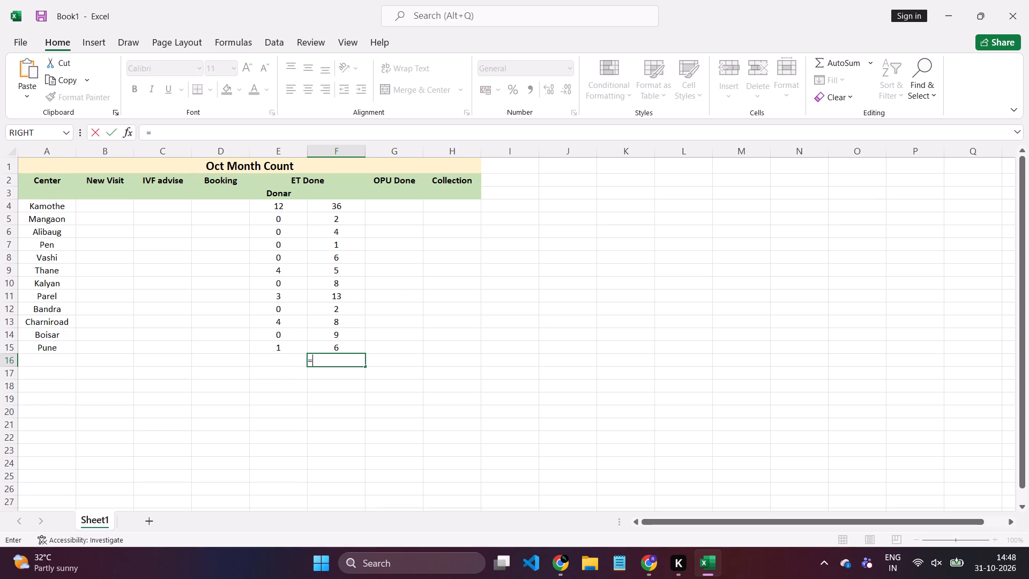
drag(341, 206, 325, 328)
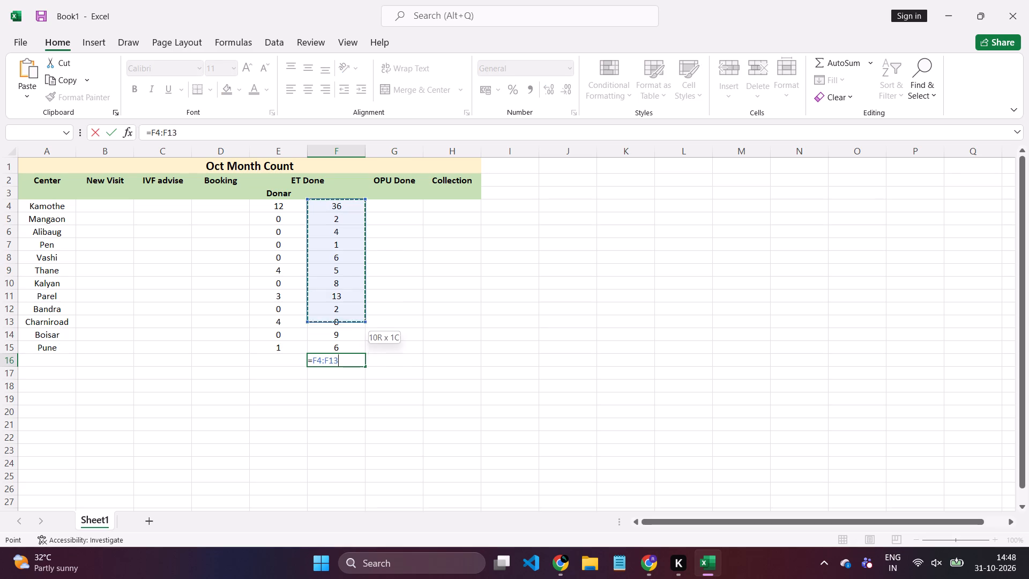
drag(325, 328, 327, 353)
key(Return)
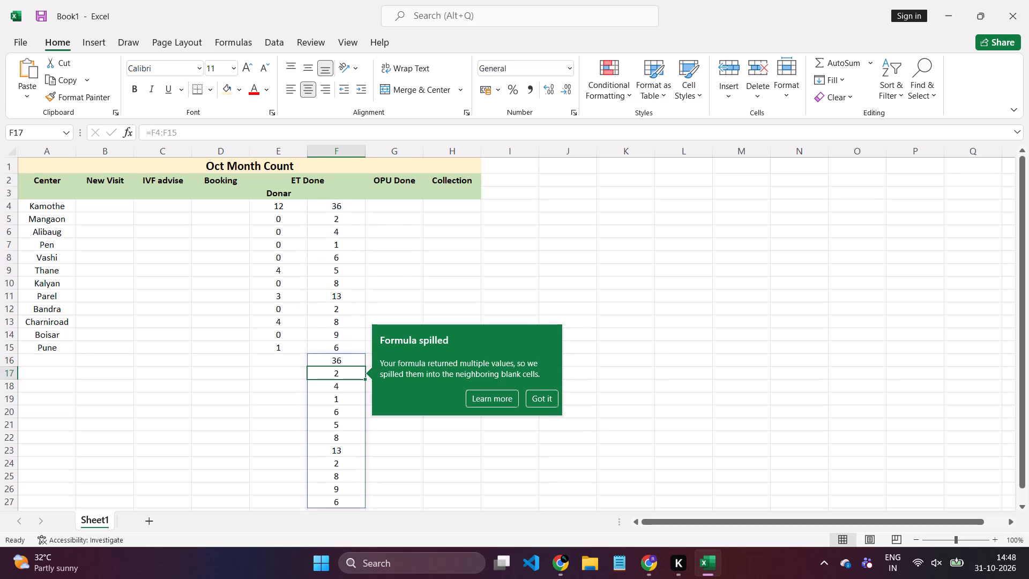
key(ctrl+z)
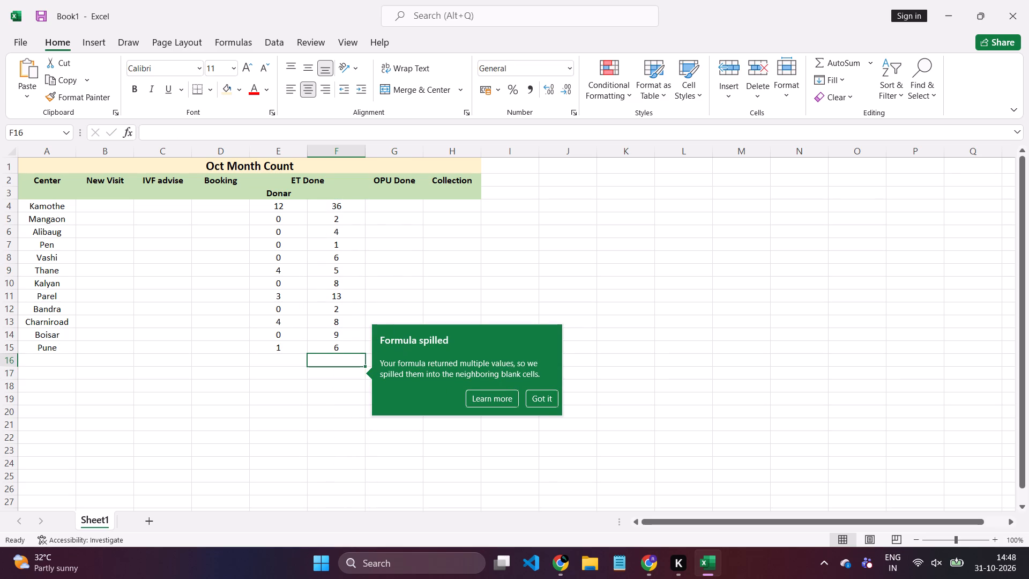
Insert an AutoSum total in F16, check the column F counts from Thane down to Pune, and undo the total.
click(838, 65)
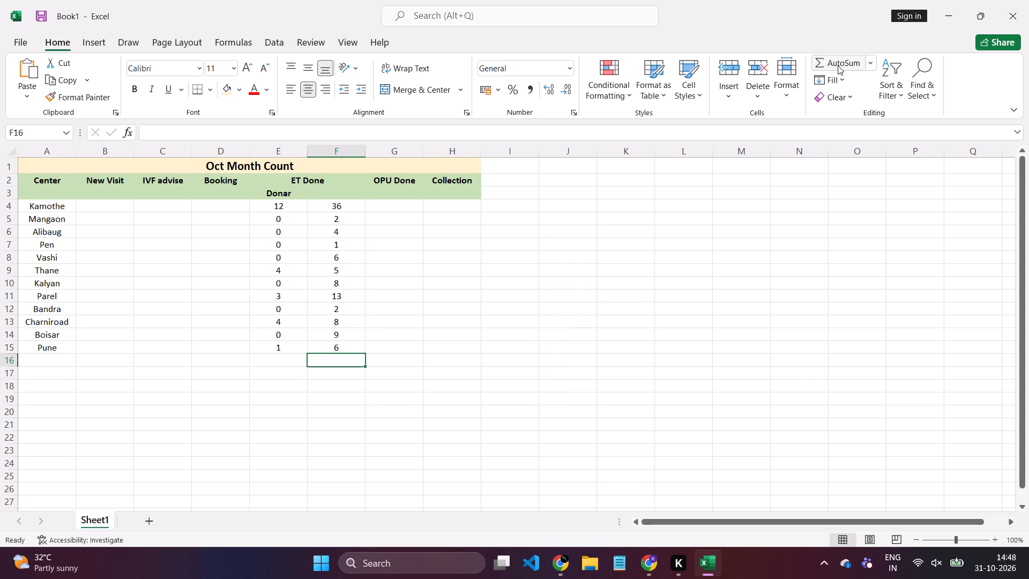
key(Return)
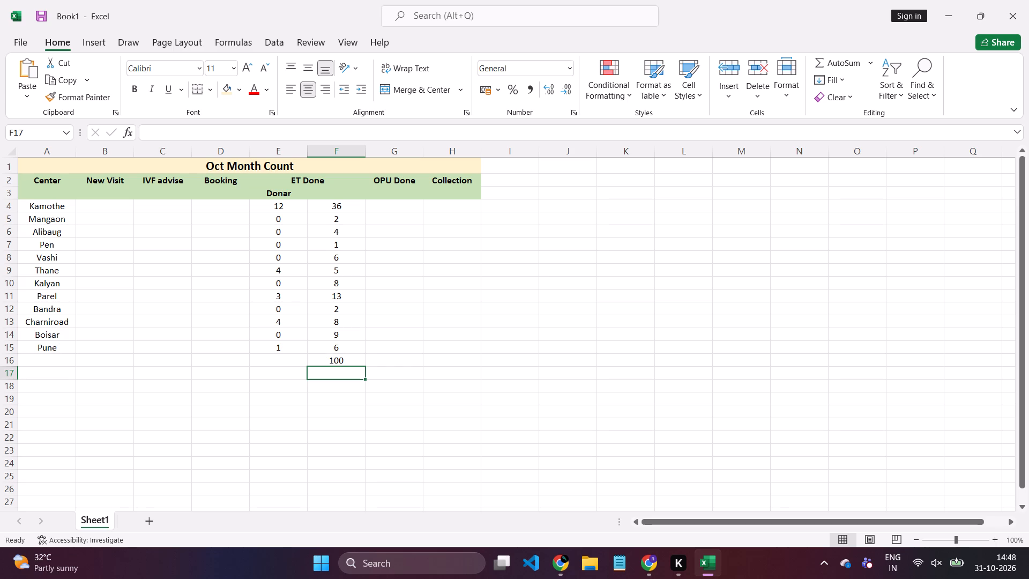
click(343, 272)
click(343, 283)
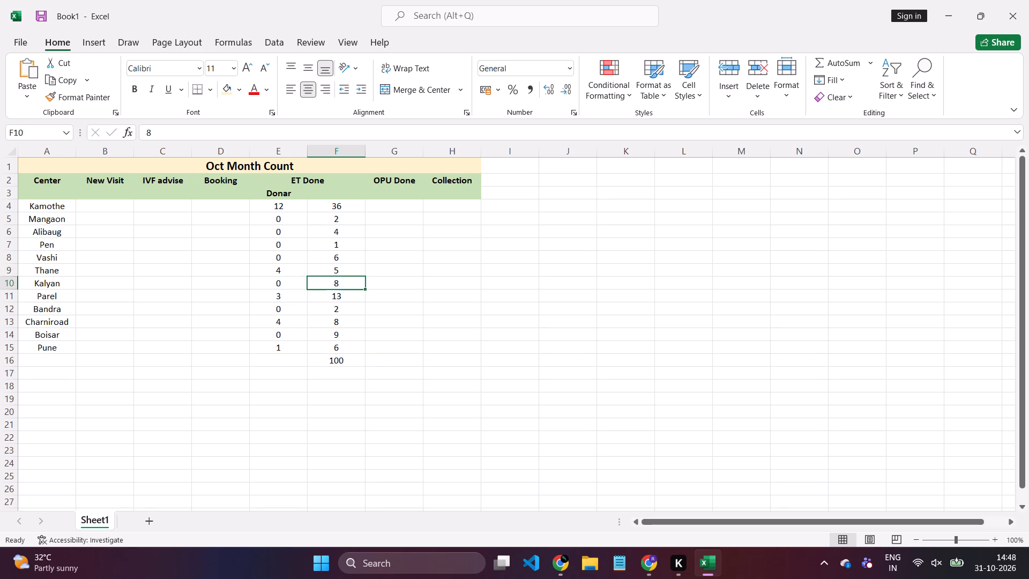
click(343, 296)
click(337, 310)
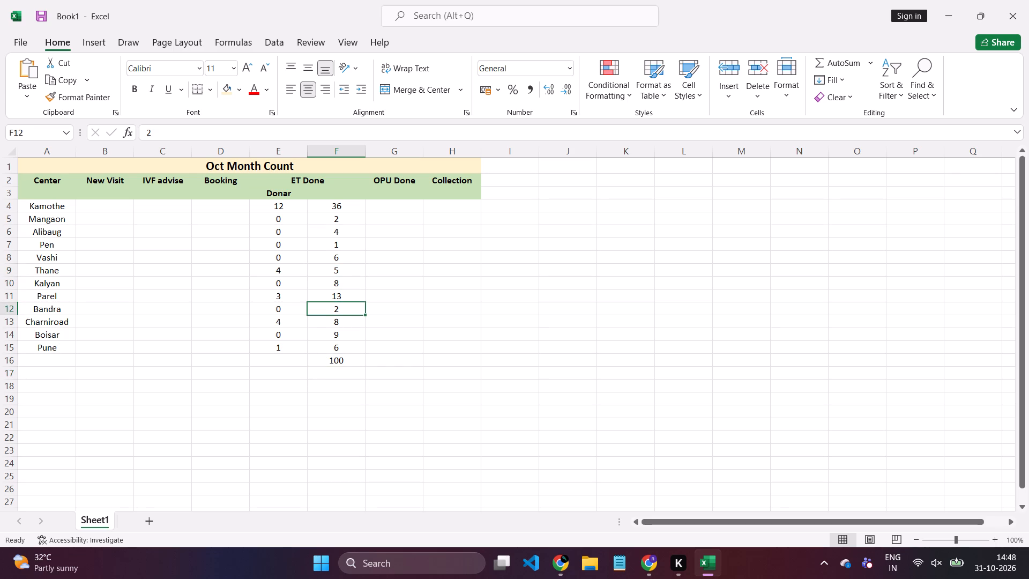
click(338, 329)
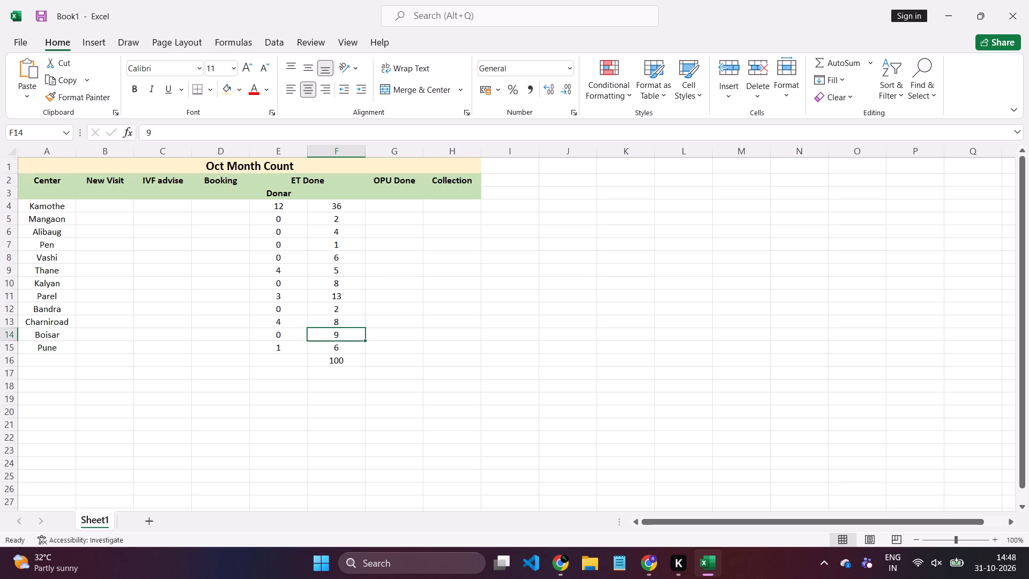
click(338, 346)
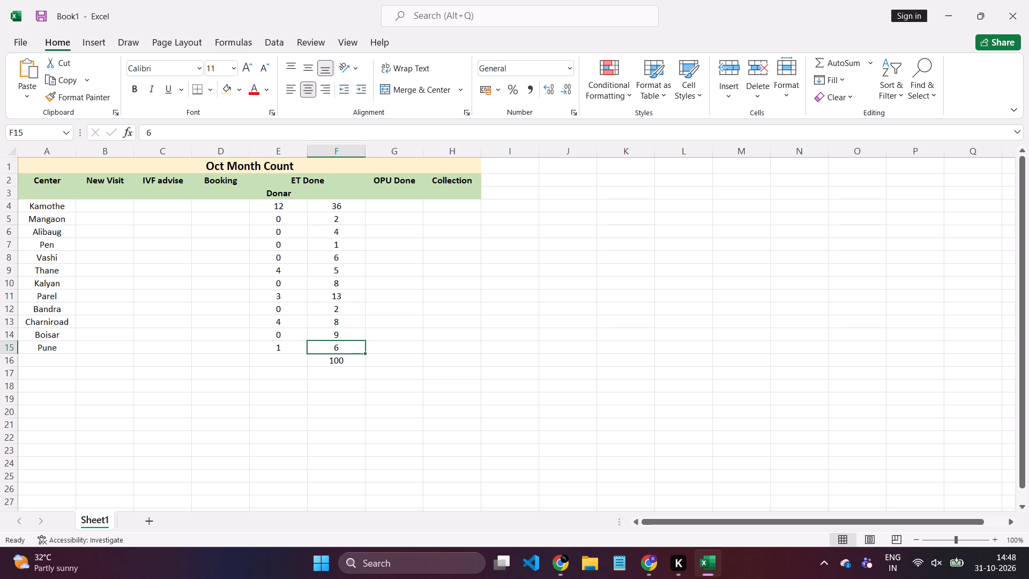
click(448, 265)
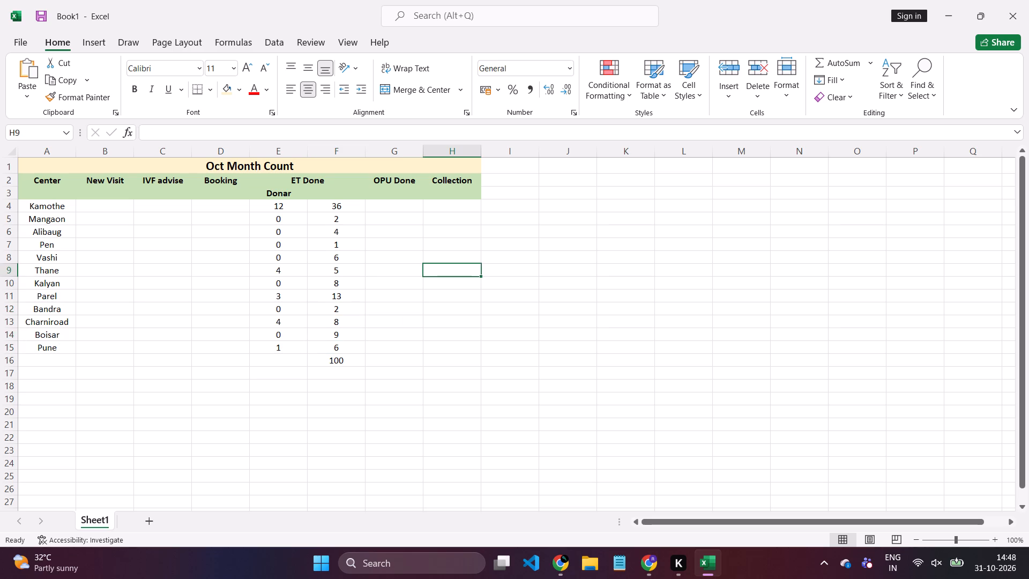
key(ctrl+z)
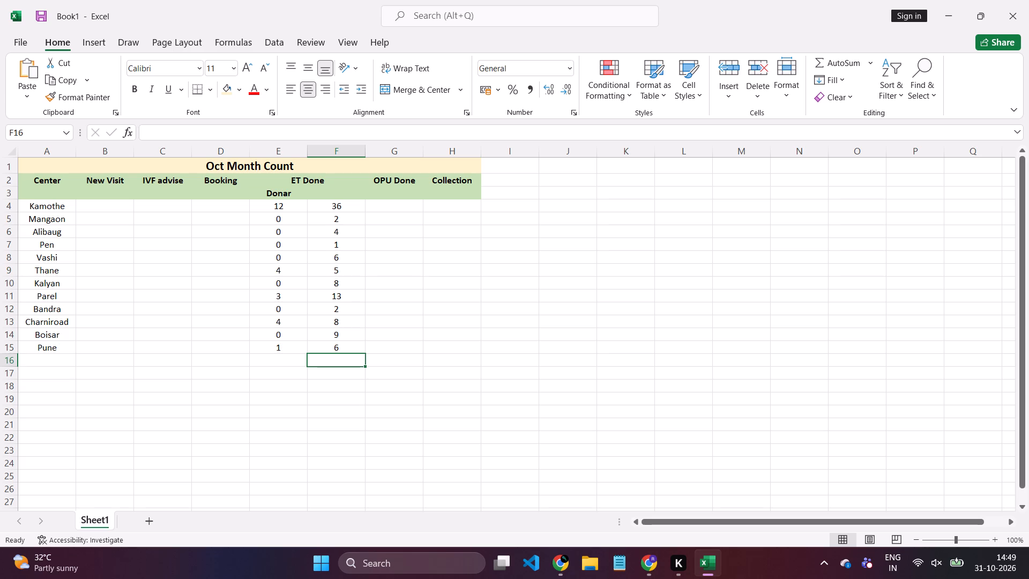
Switch to the Yashoda CEO Dashboard in Chrome and filter the Center Name to Pune.
click(637, 571)
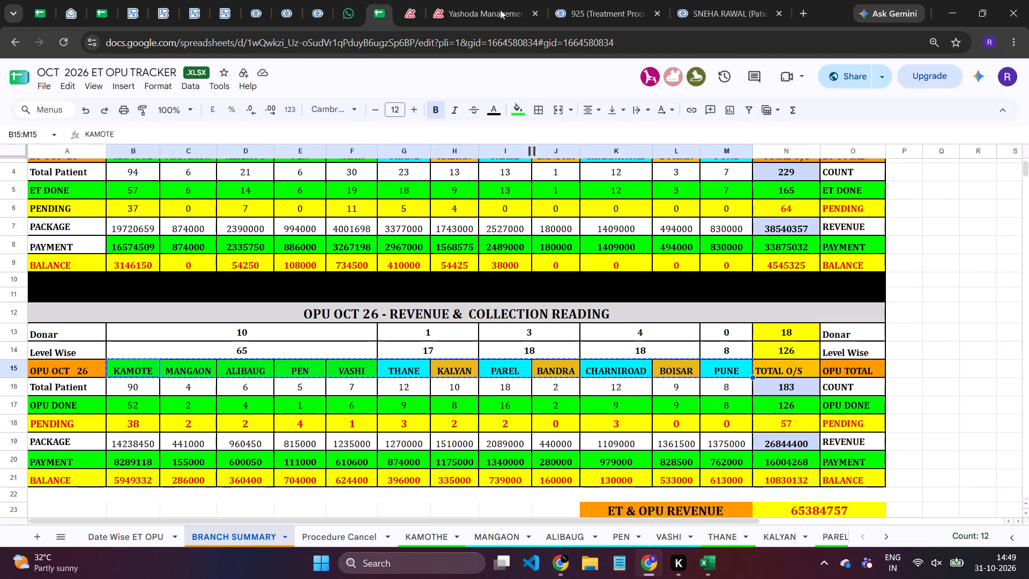
click(487, 7)
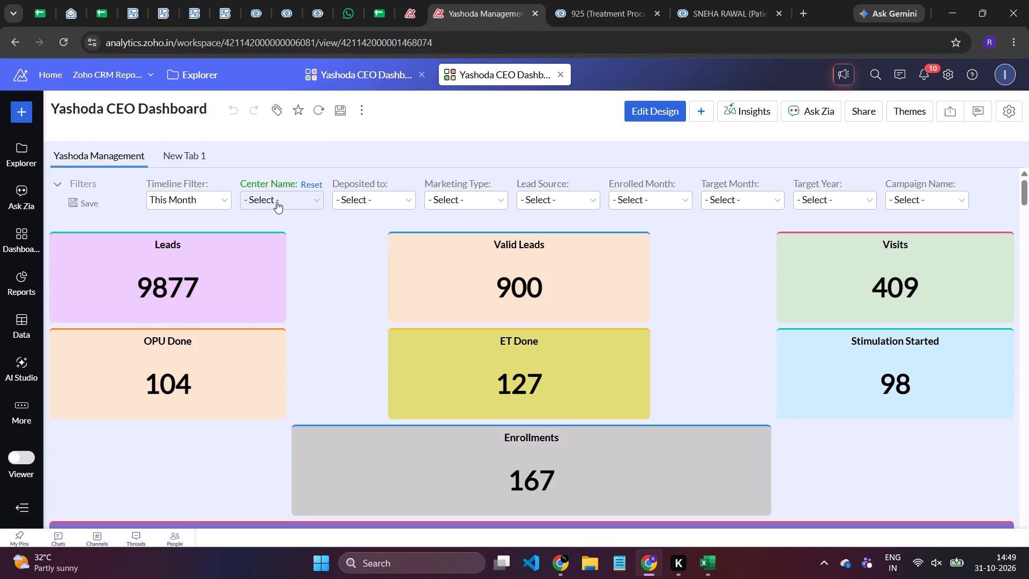
click(277, 199)
click(277, 443)
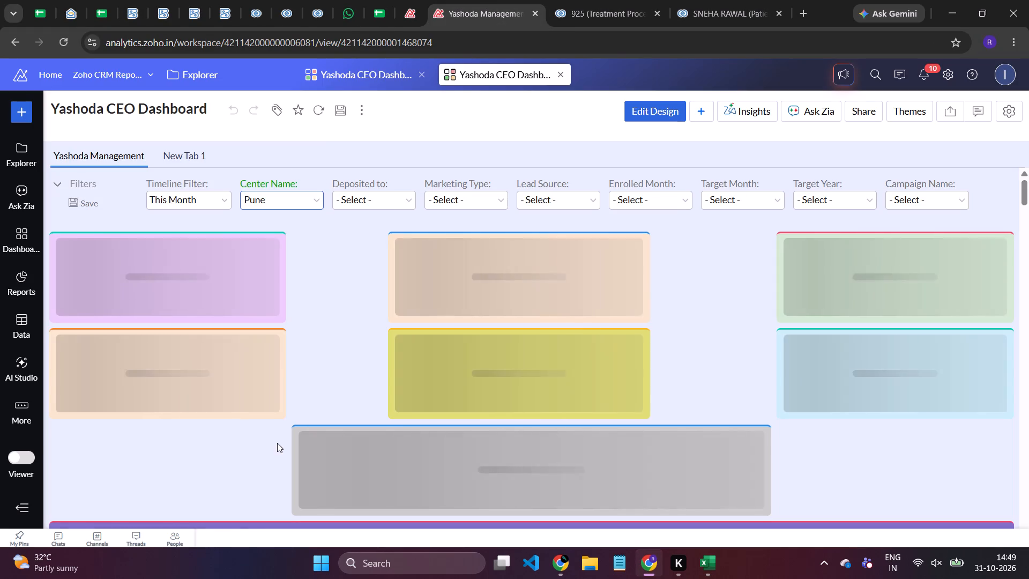
Open the underlying data of the OPU Done count for Pune and review the OPU dates of its records.
click(165, 379)
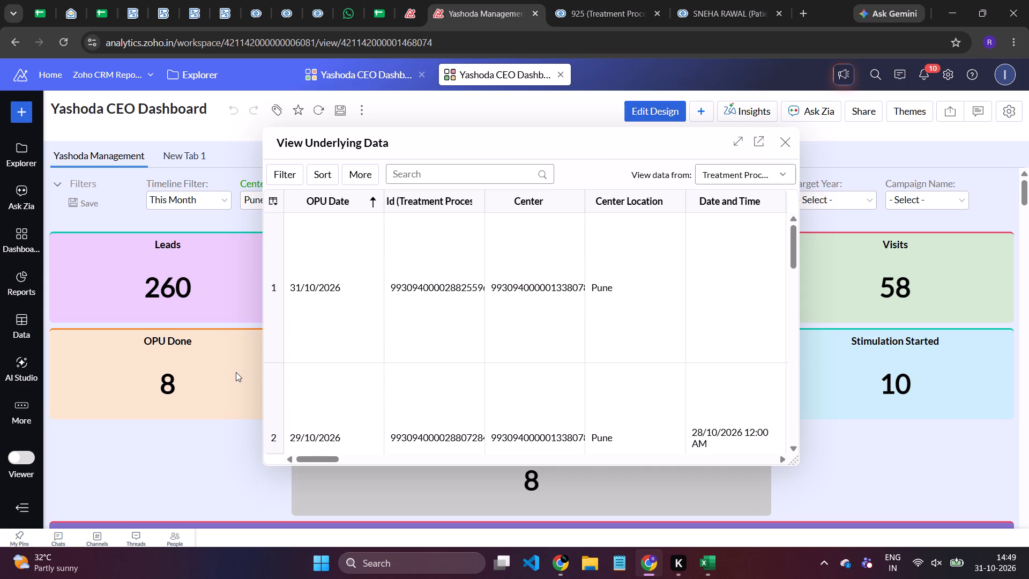
scroll(413, 358, down, 15)
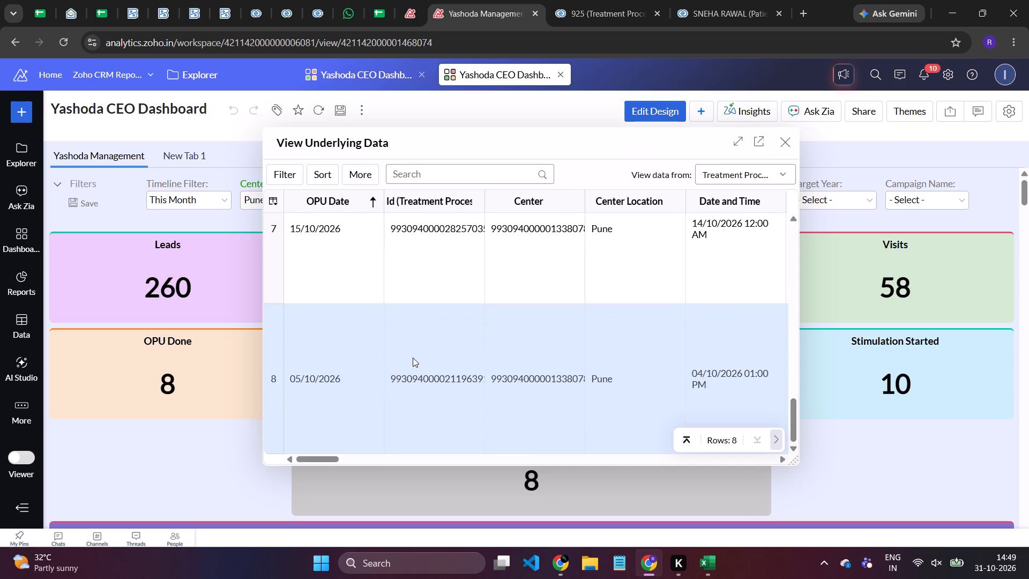
scroll(413, 358, up, 3)
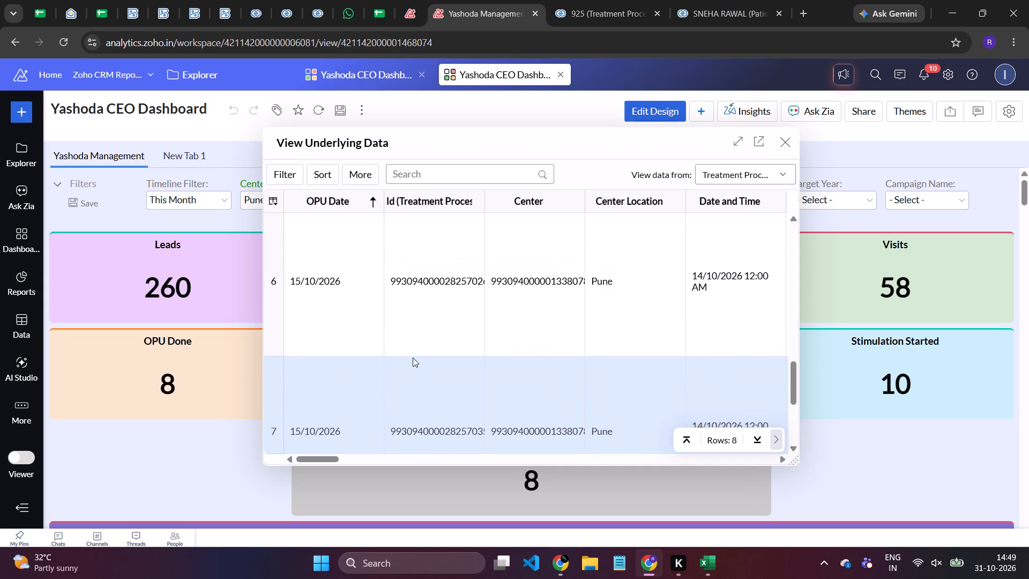
scroll(413, 358, up, 3)
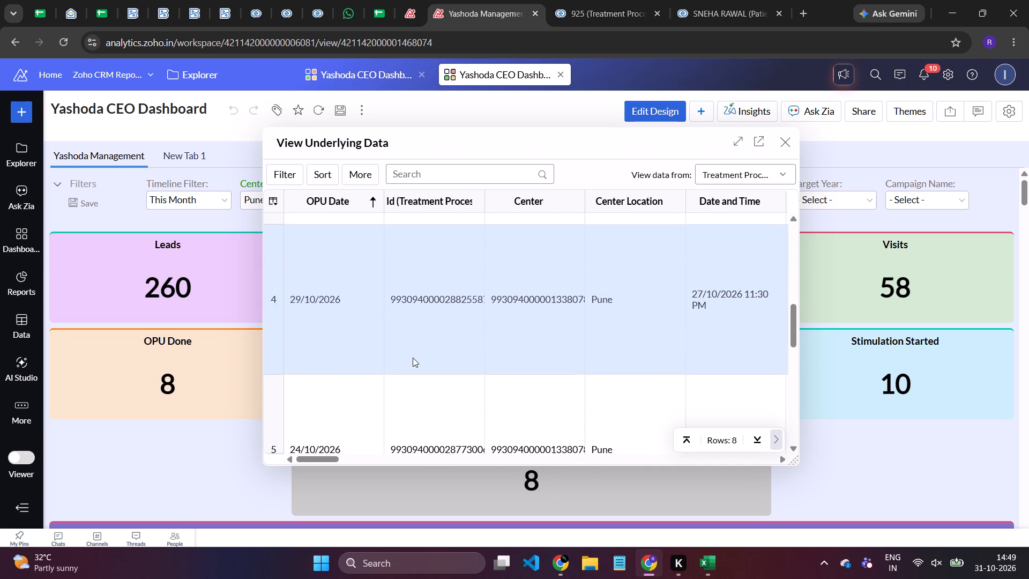
scroll(413, 358, up, 4)
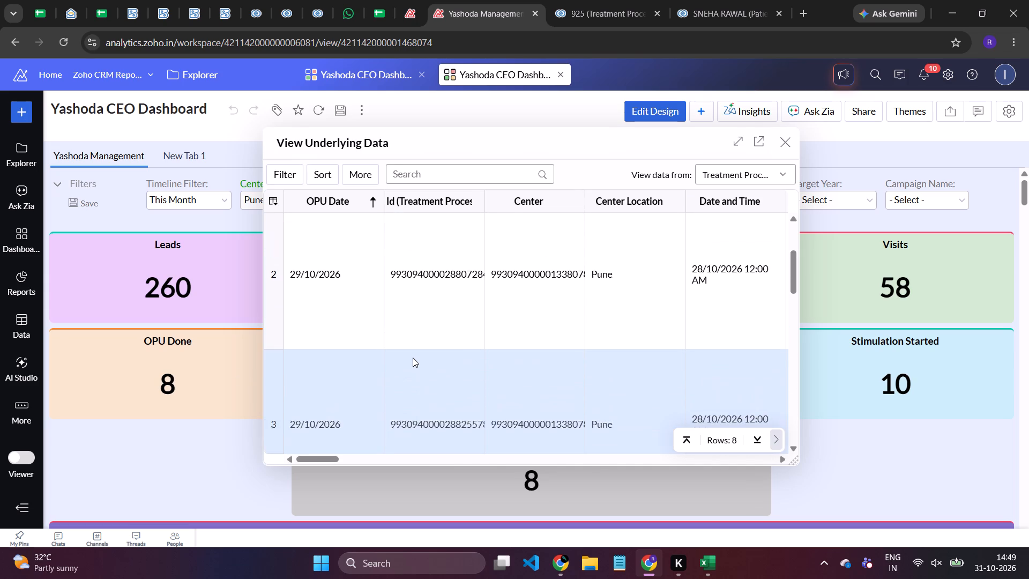
scroll(413, 358, up, 4)
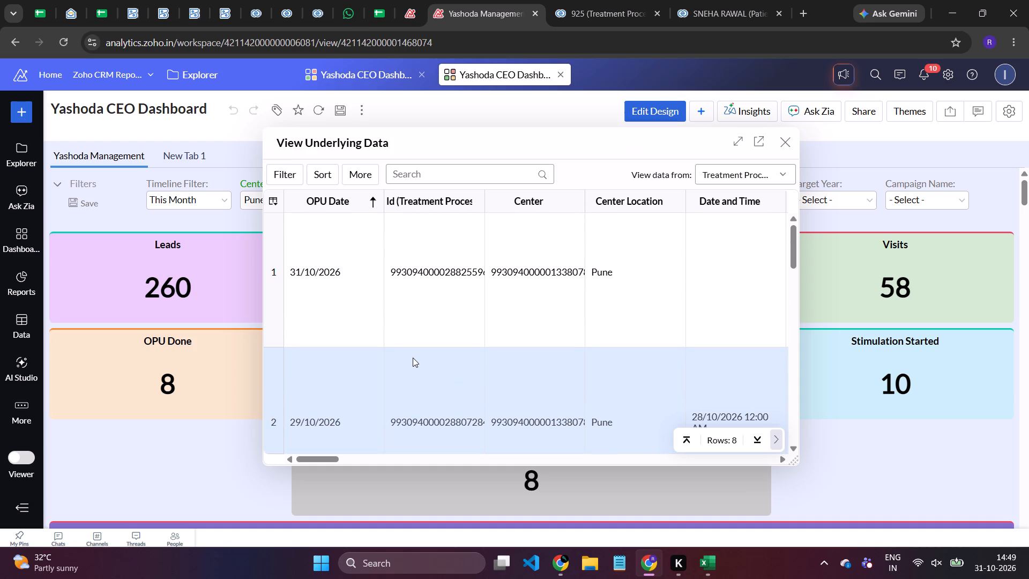
scroll(413, 358, down, 2)
scroll(413, 358, up, 3)
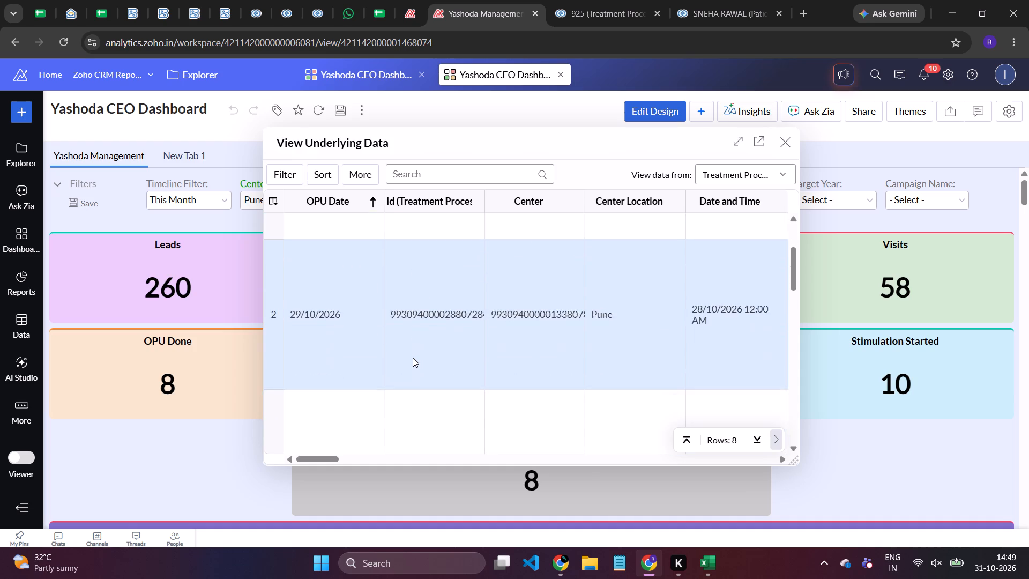
scroll(413, 358, up, 1)
scroll(413, 358, down, 2)
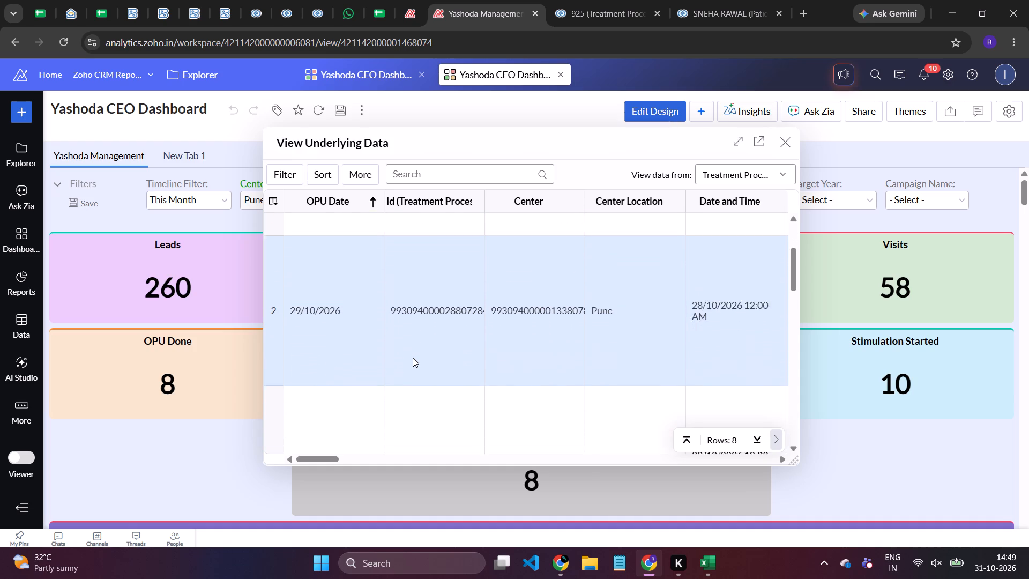
scroll(413, 358, down, 4)
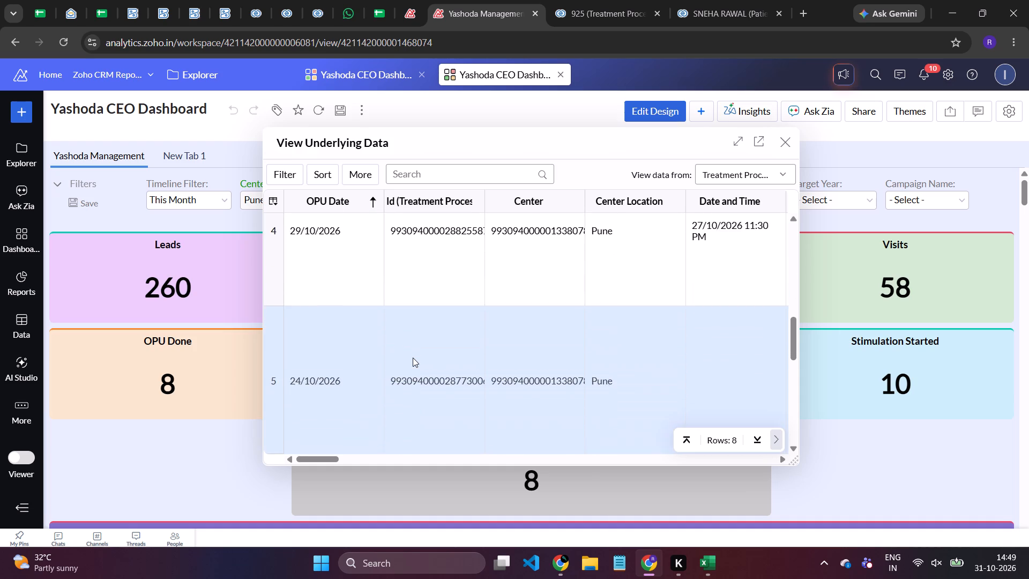
scroll(413, 358, down, 5)
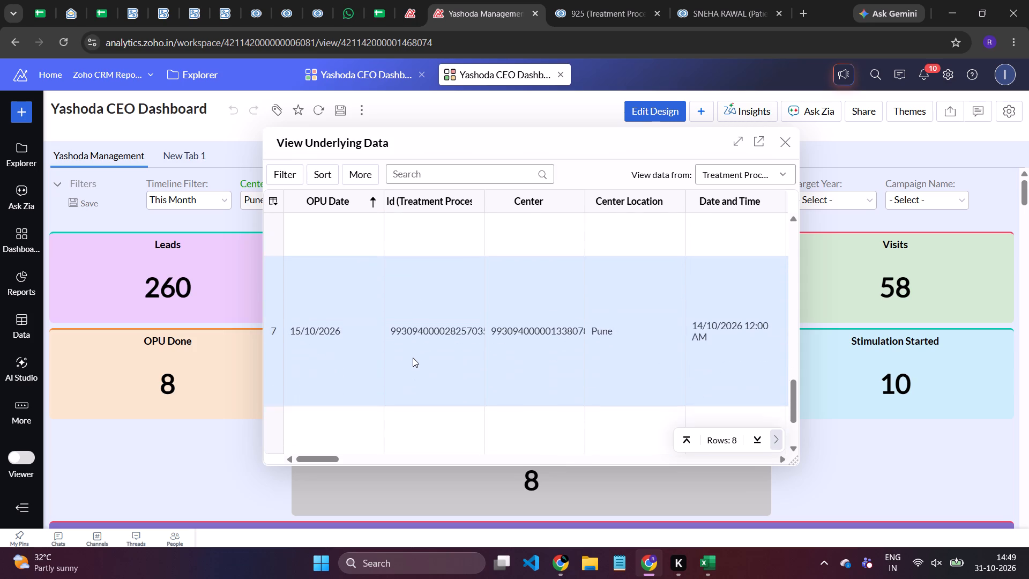
scroll(413, 358, down, 7)
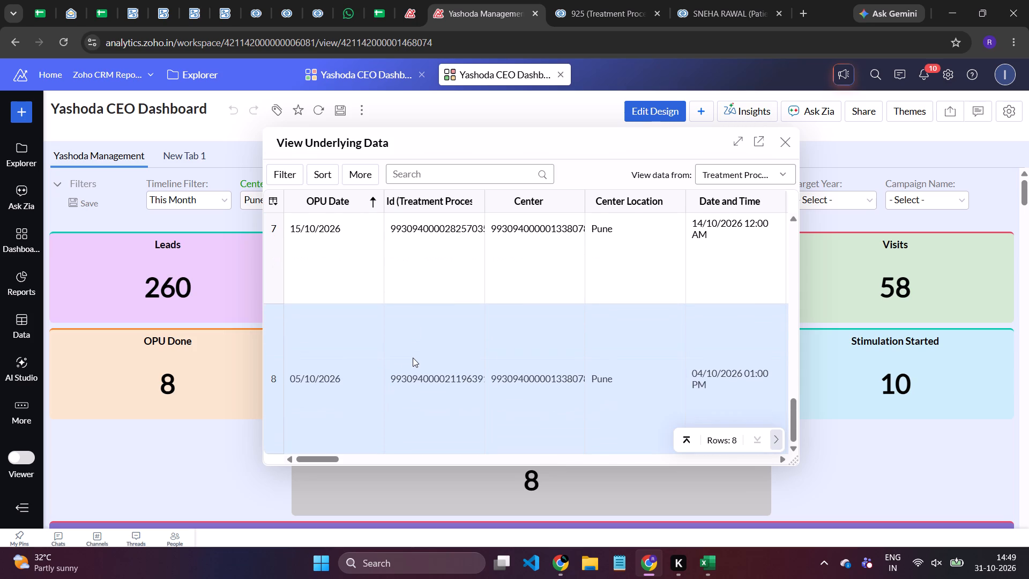
scroll(413, 358, down, 3)
Open the PUNE sheet of the OCT 2026 ET OPU TRACKER and check its OPU Done entries against the Excel count table.
click(377, 11)
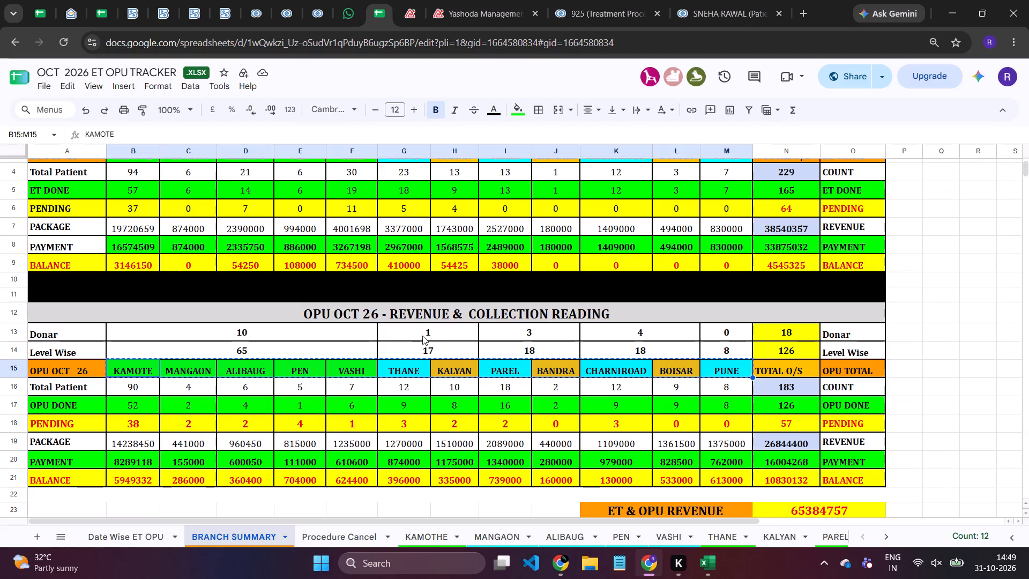
scroll(739, 541, left, 4)
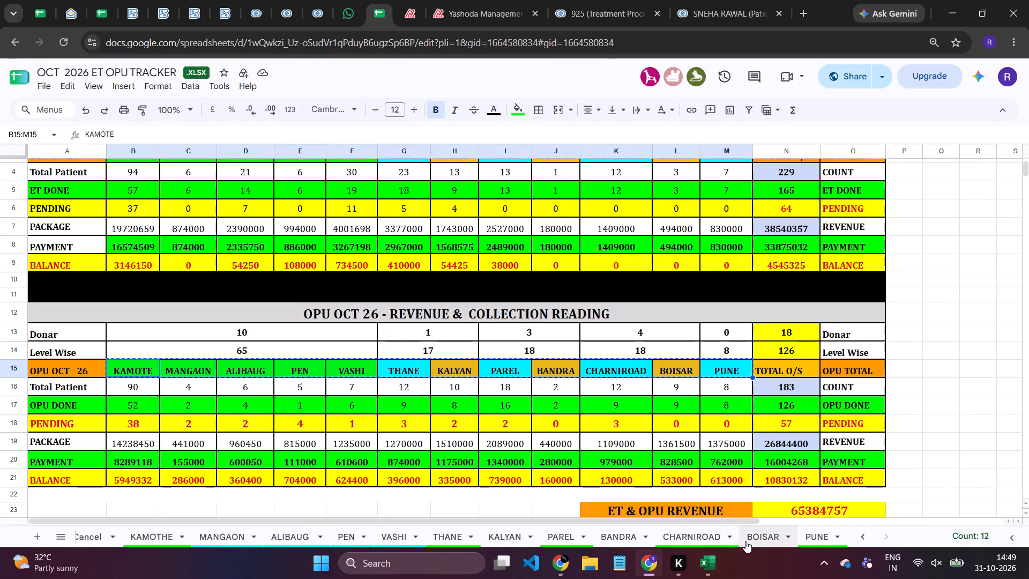
click(807, 536)
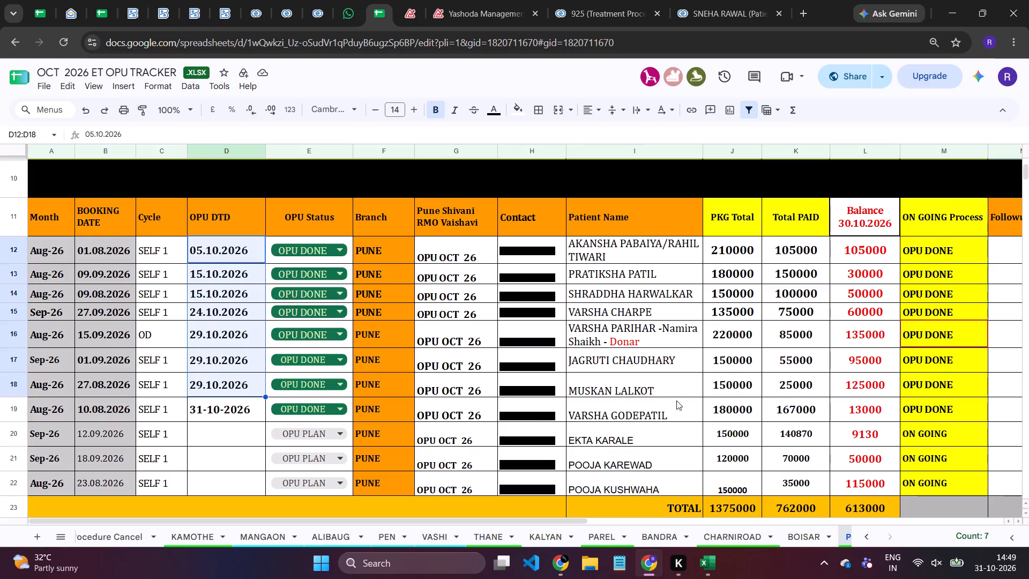
key(alt+Tab)
key(alt+Tab)
key(alt+Tab)
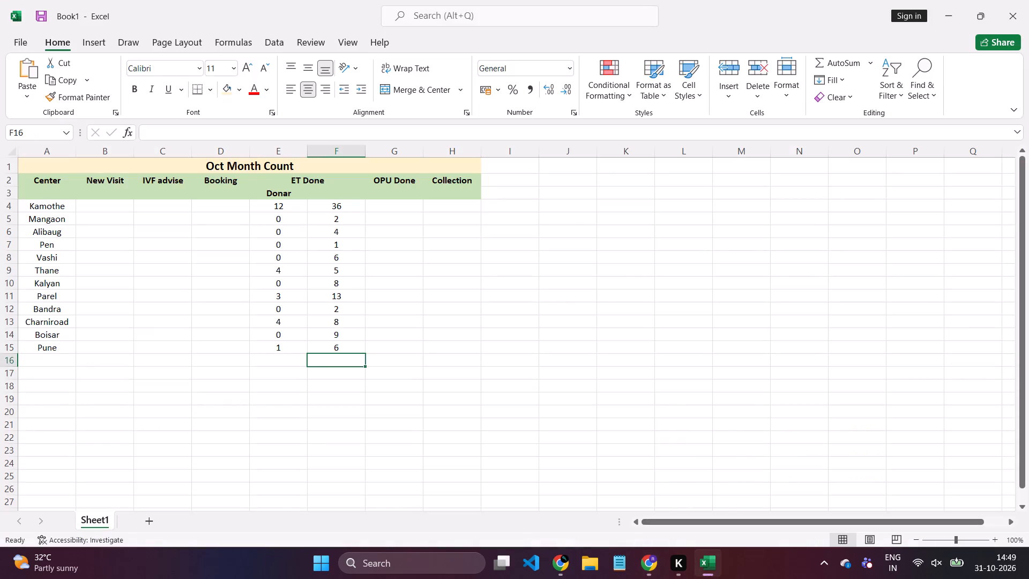
key(alt+Tab)
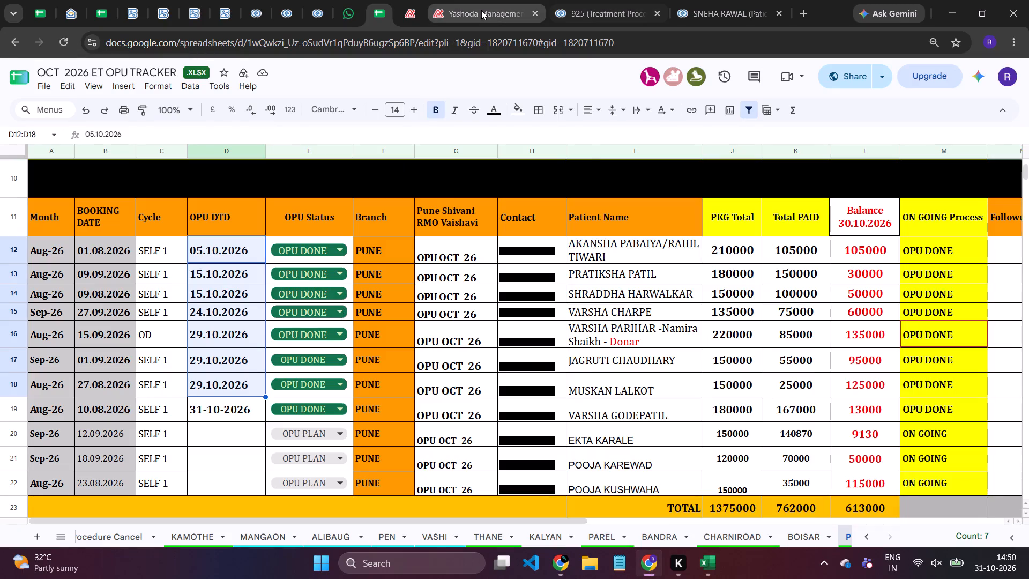
Compare the OPU dates in the dashboard's underlying Pune data with the OPU DTD entries in the tracker's PUNE sheet.
click(481, 10)
scroll(450, 271, up, 1)
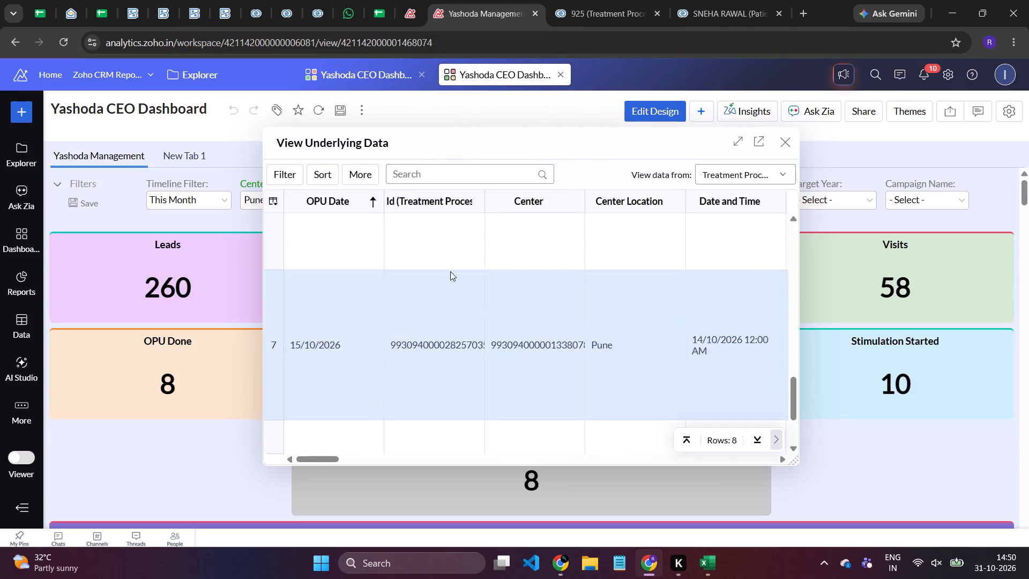
scroll(450, 271, up, 1)
click(390, 10)
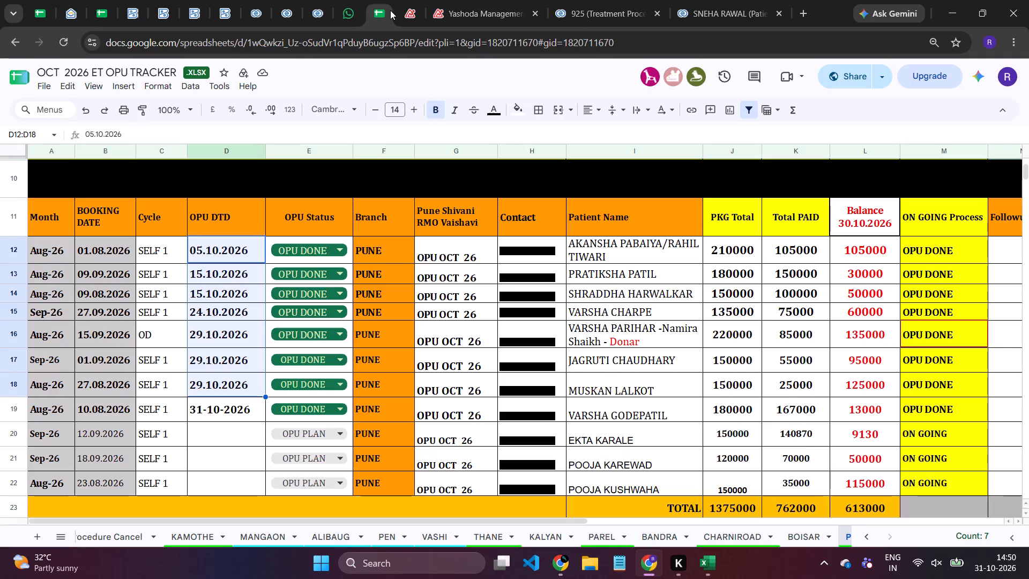
click(511, 18)
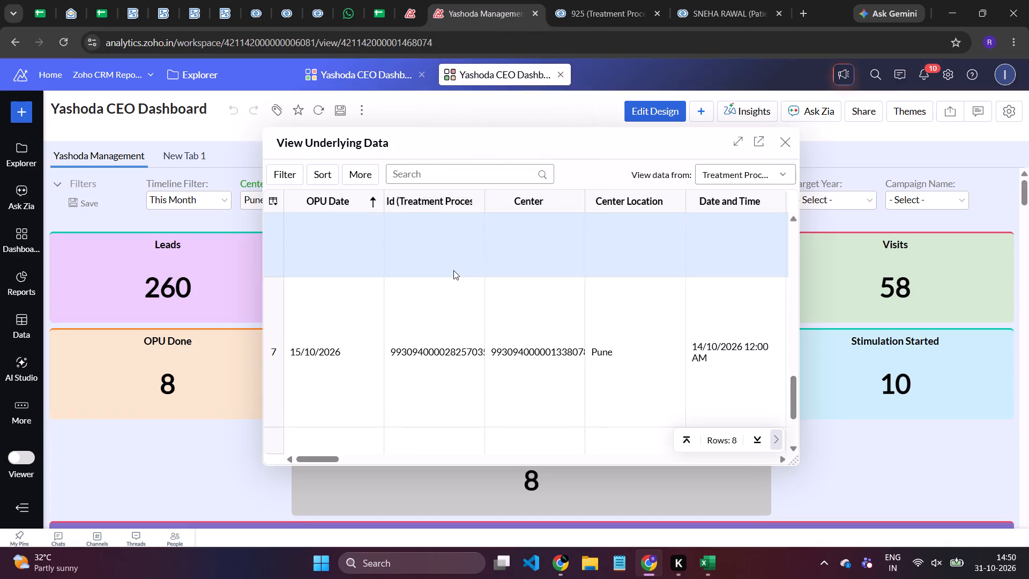
scroll(453, 270, up, 2)
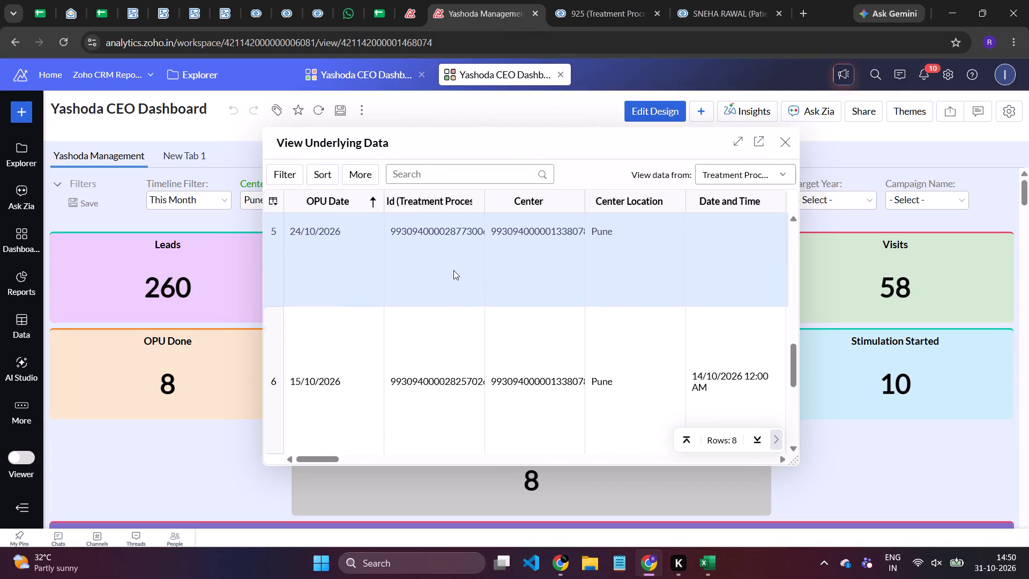
scroll(453, 270, up, 1)
click(373, 9)
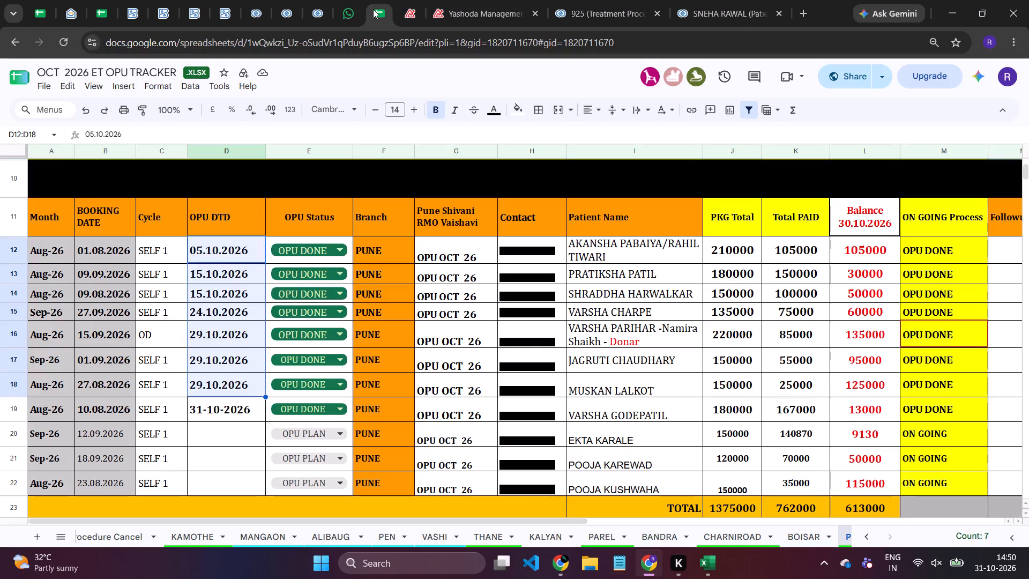
click(497, 12)
scroll(457, 252, up, 4)
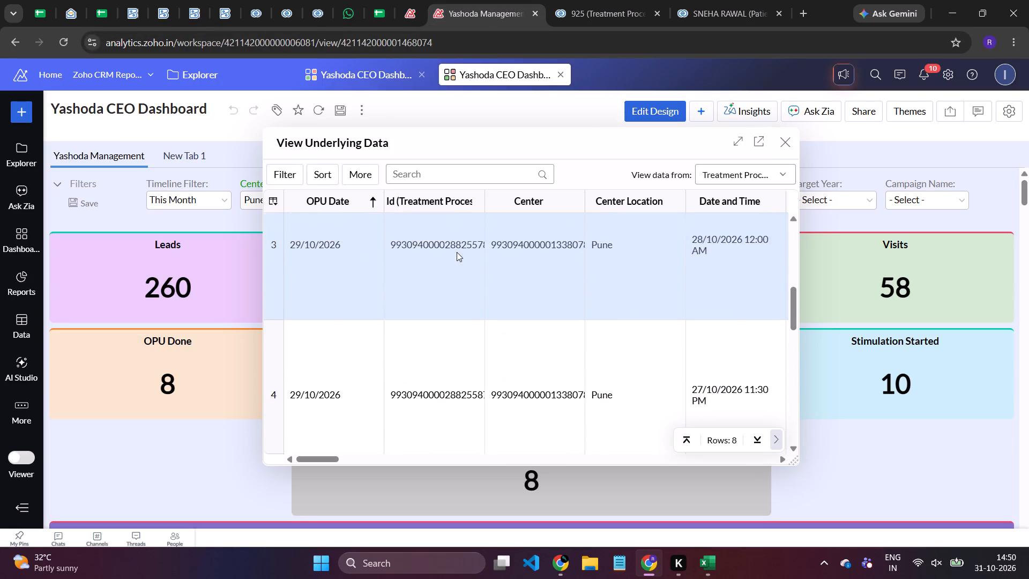
scroll(457, 252, up, 5)
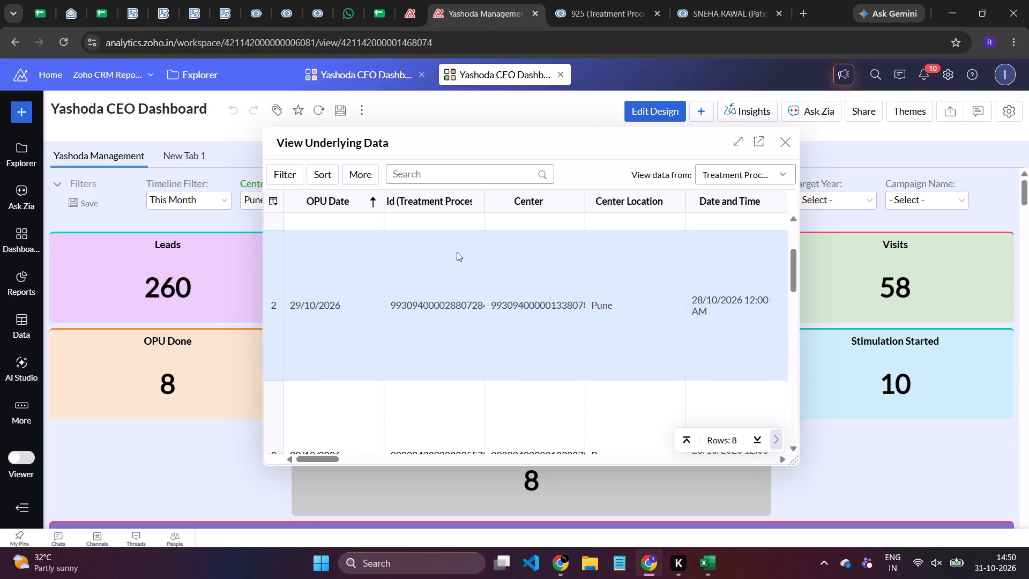
scroll(457, 252, up, 4)
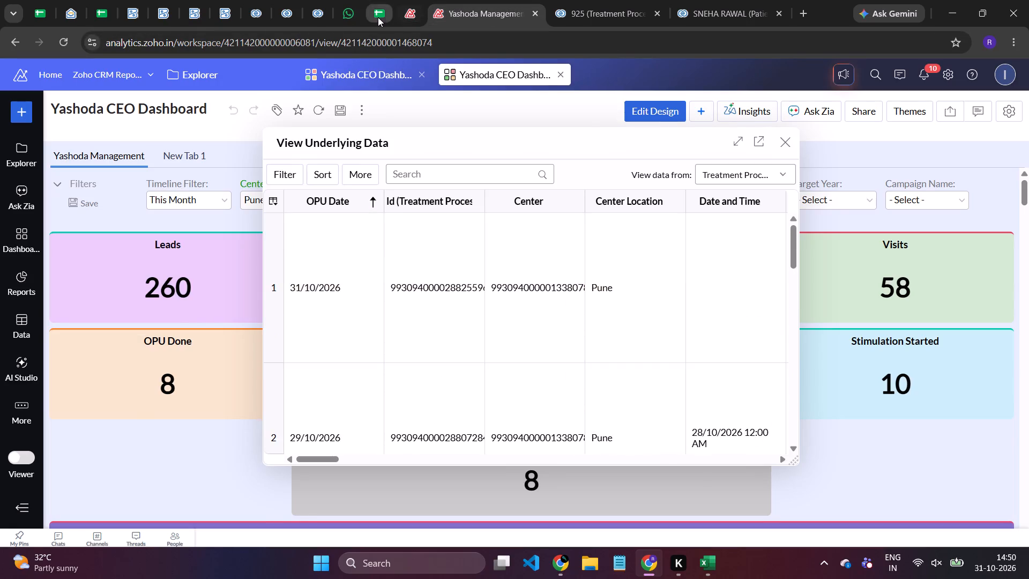
click(377, 18)
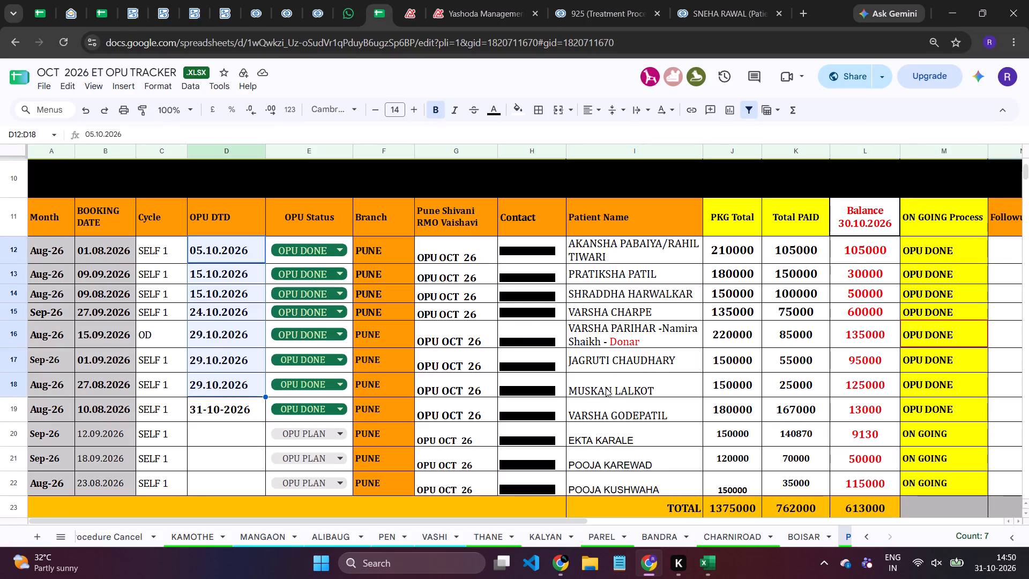
click(505, 5)
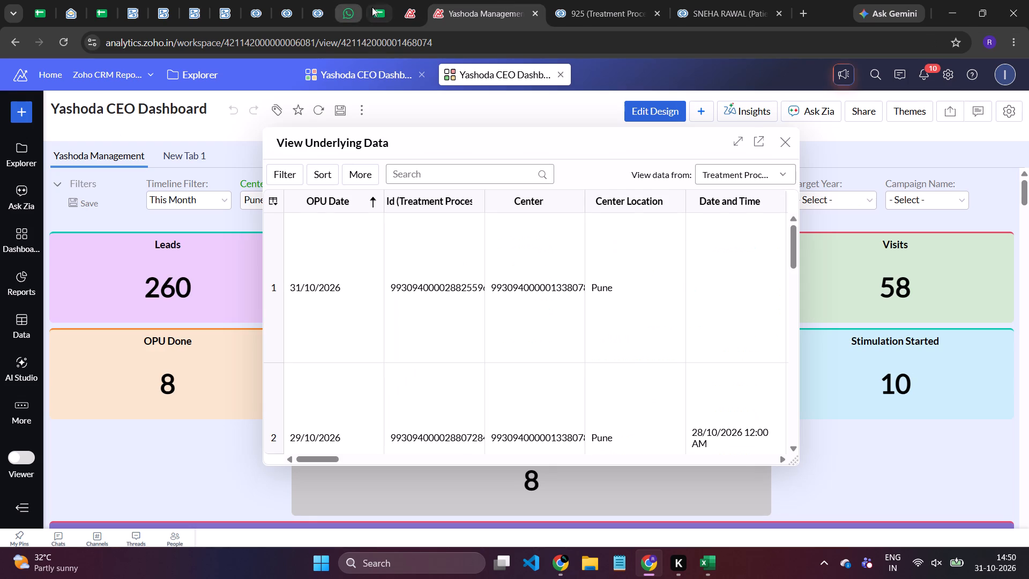
click(377, 8)
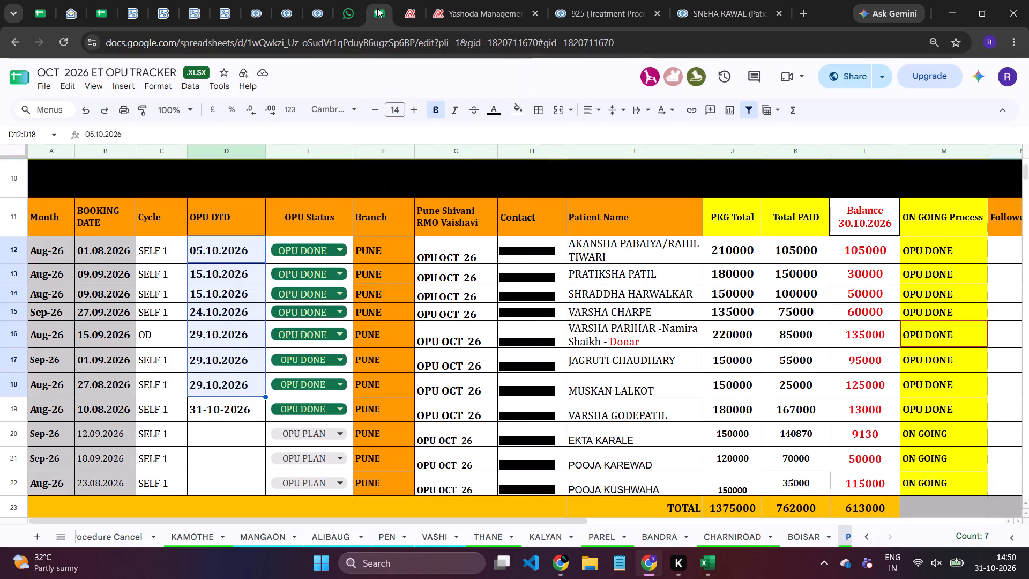
click(508, 0)
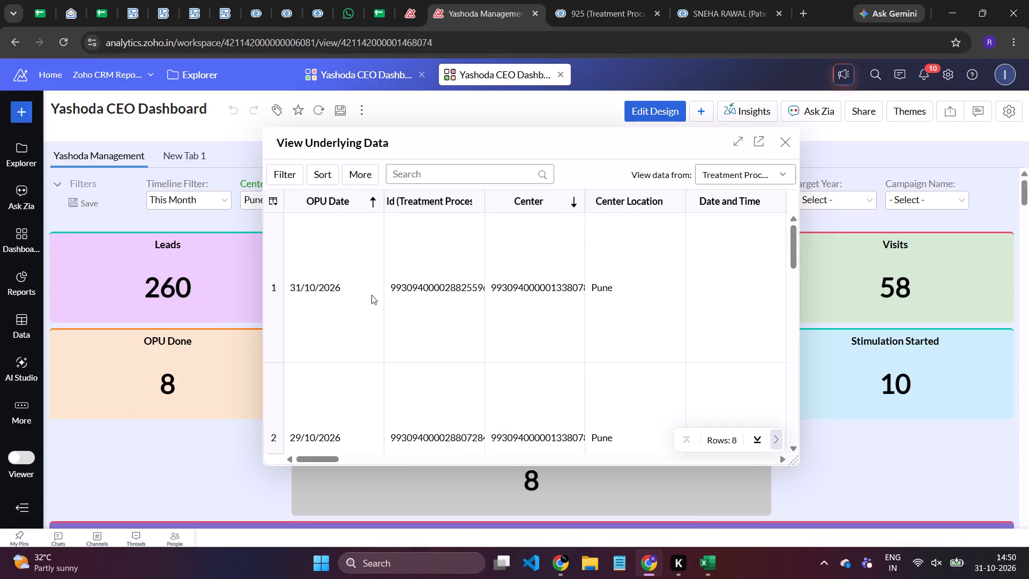
click(384, 20)
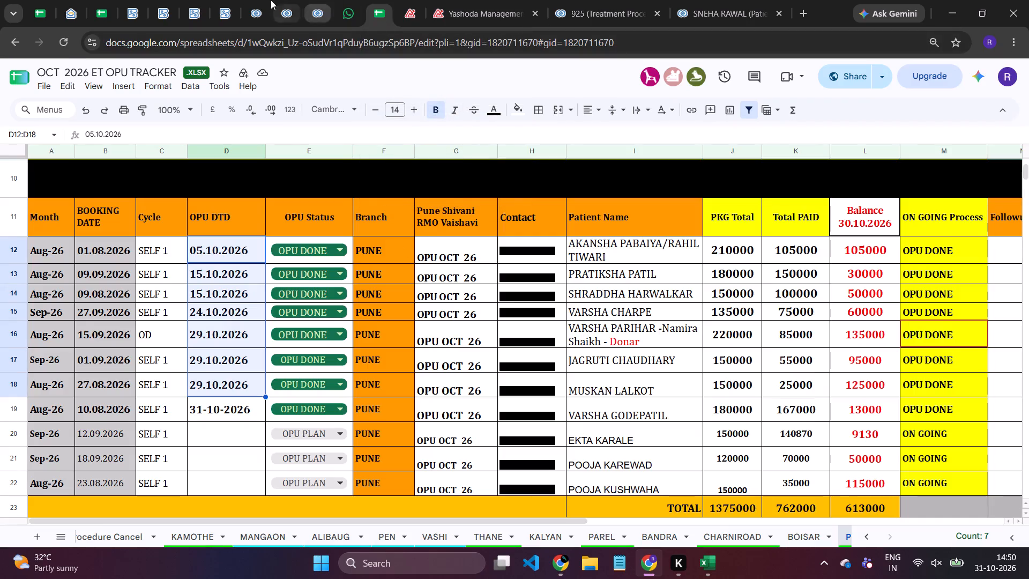
key(alt+Tab)
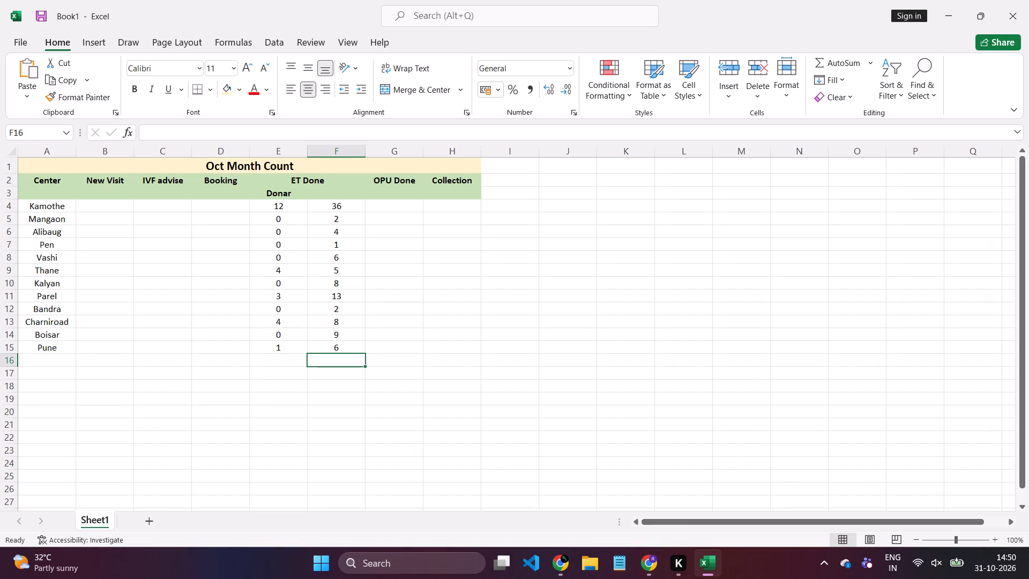
key(alt+Tab)
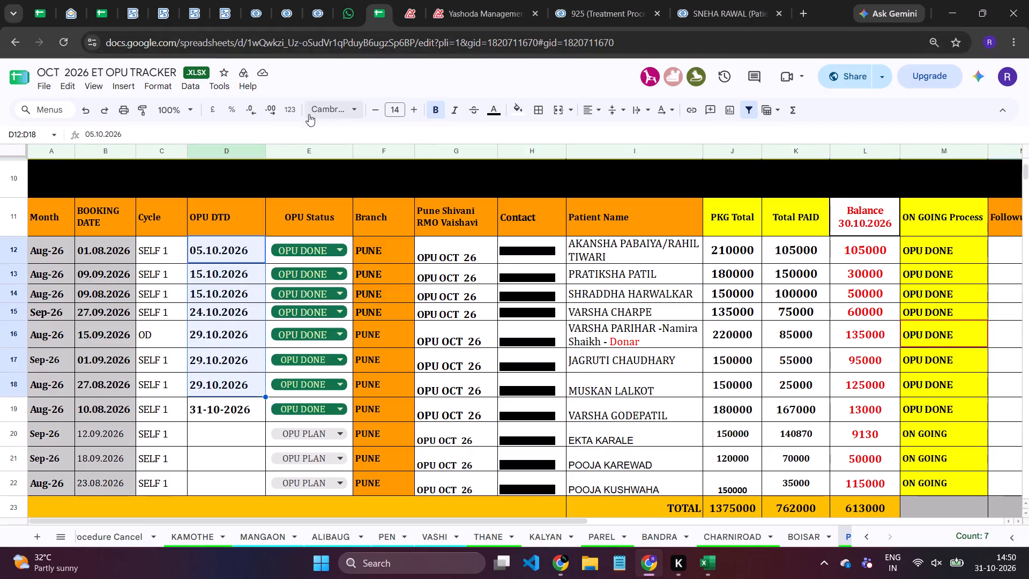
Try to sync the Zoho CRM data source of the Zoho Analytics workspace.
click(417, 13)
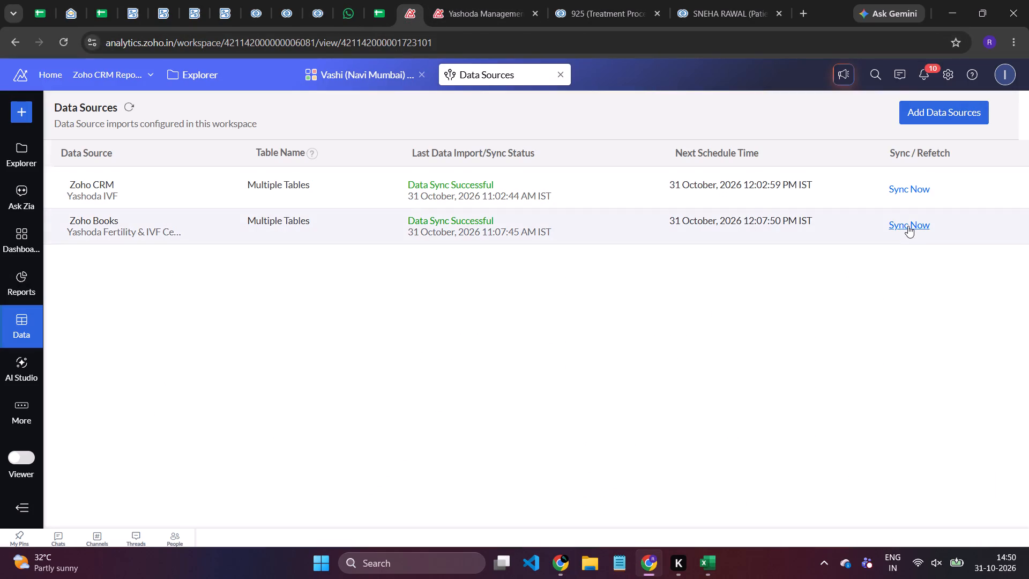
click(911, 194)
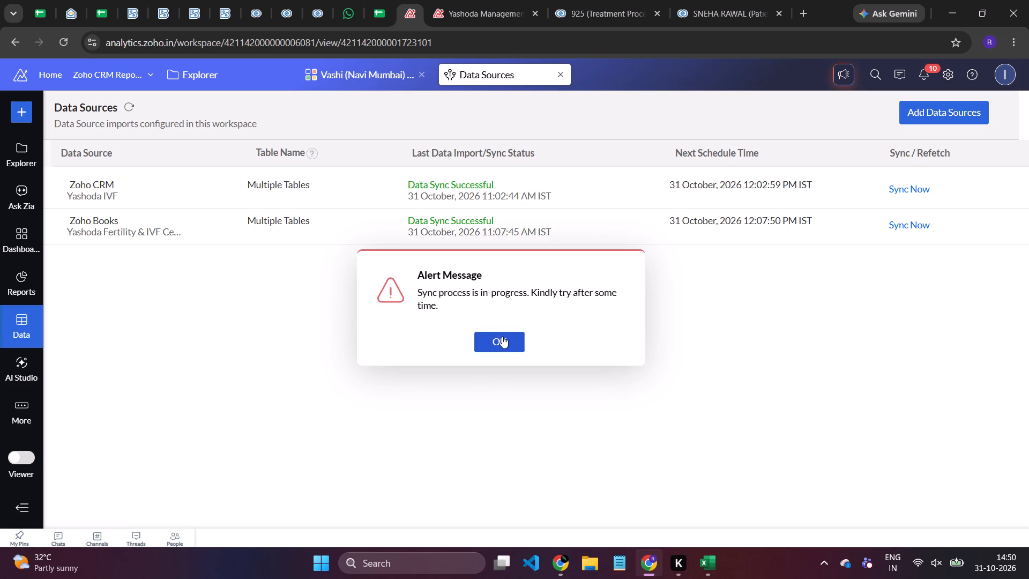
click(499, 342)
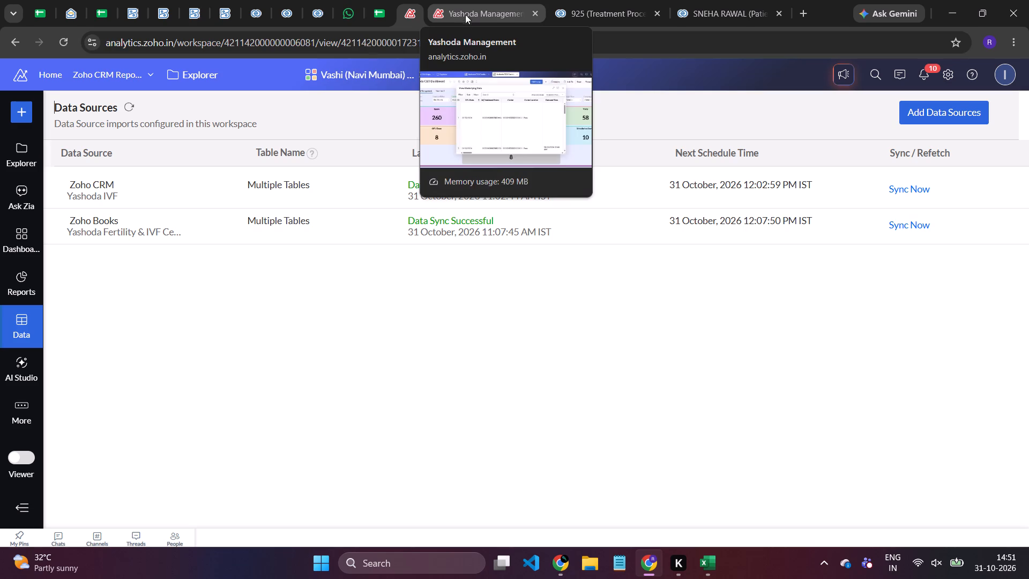
Return to the Yashoda CEO Dashboard, close the underlying OPU data and refresh the dashboard for Pune.
click(492, 12)
drag(793, 136, 783, 141)
click(783, 141)
click(771, 153)
click(772, 146)
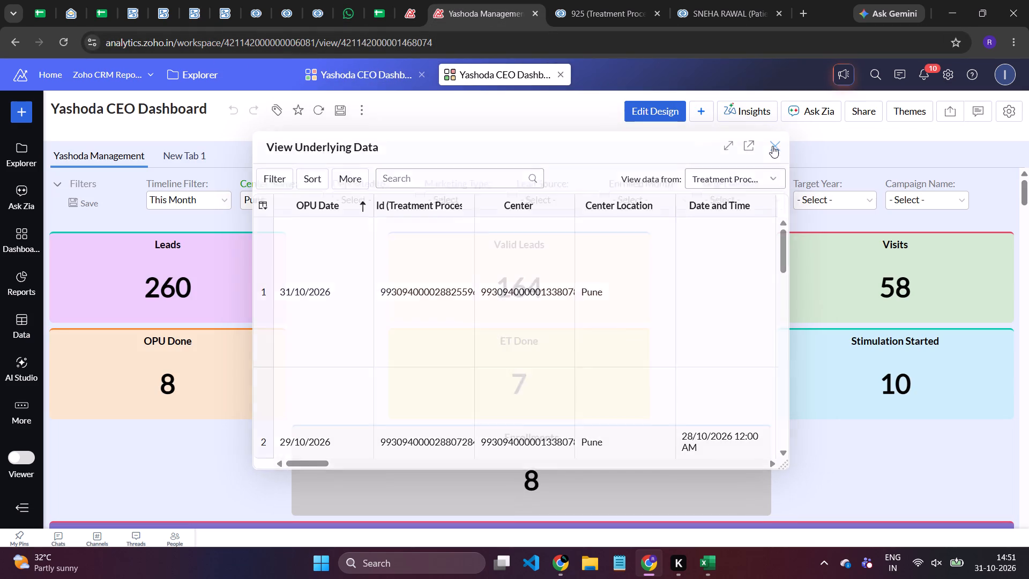
click(319, 116)
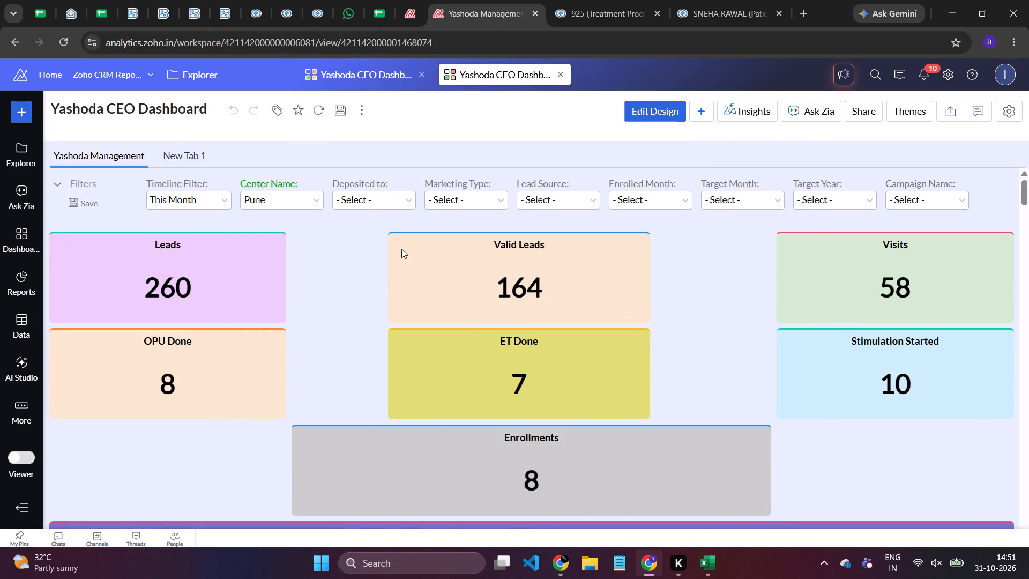
click(324, 113)
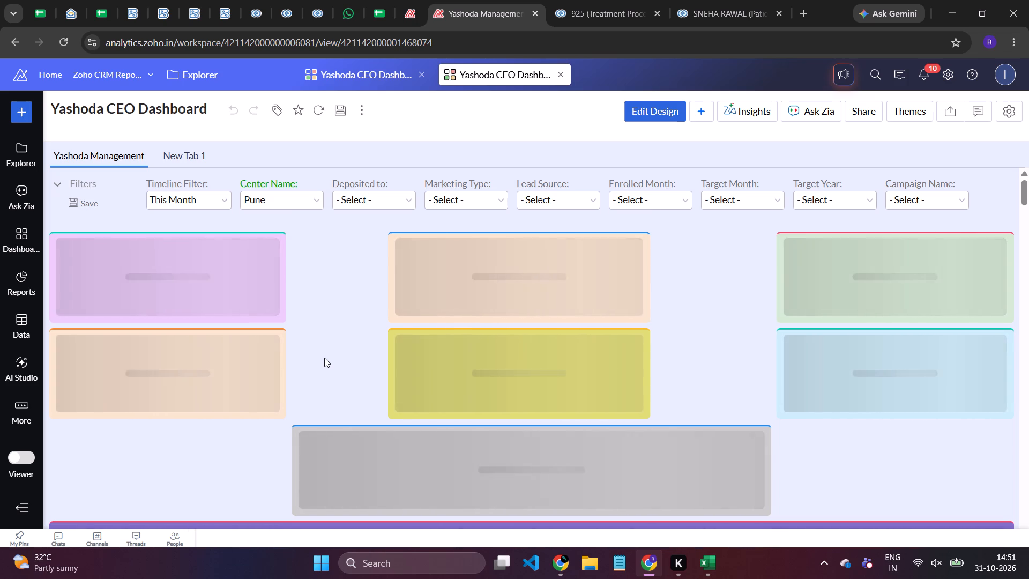
click(324, 358)
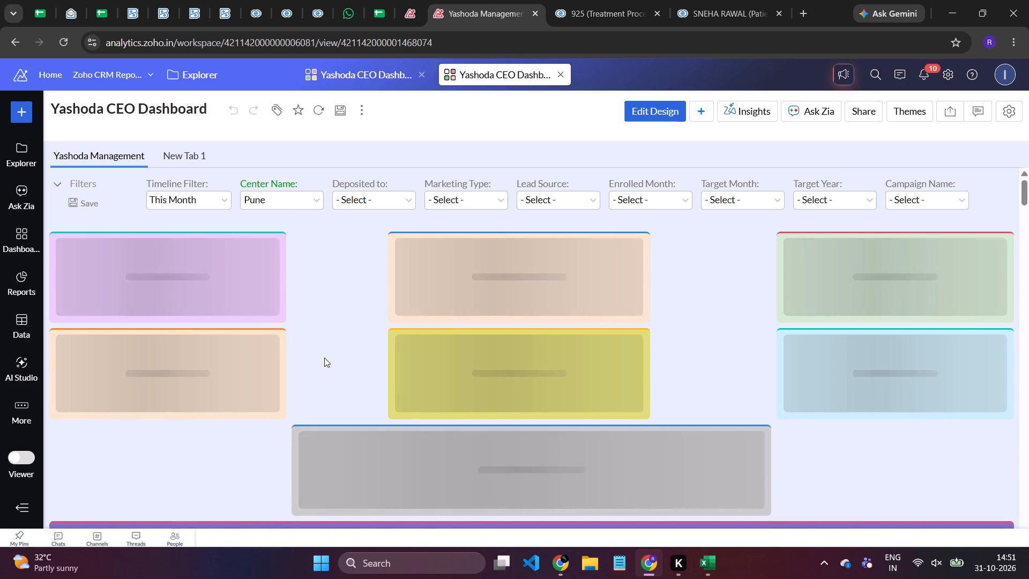